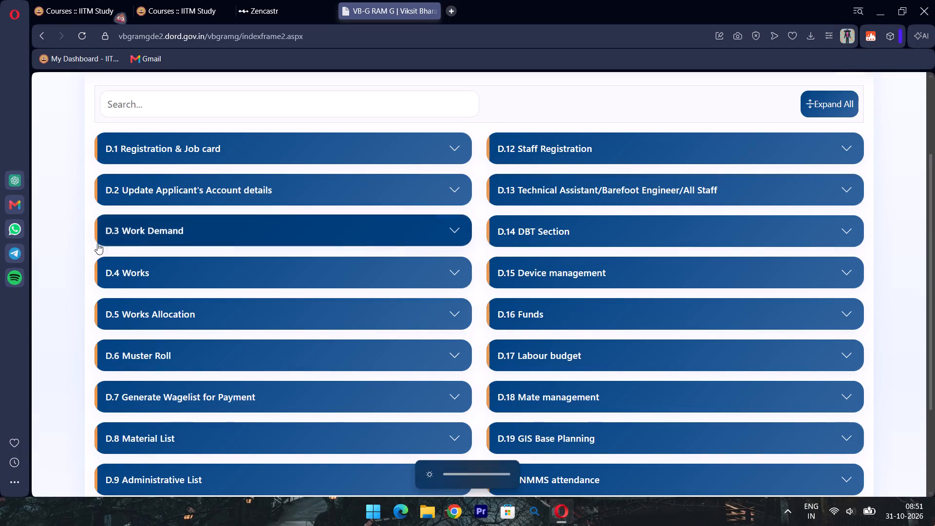
Open the Demand for Work Entry form from the D.3 Work Demand section.
scroll(163, 244, "down", 2)
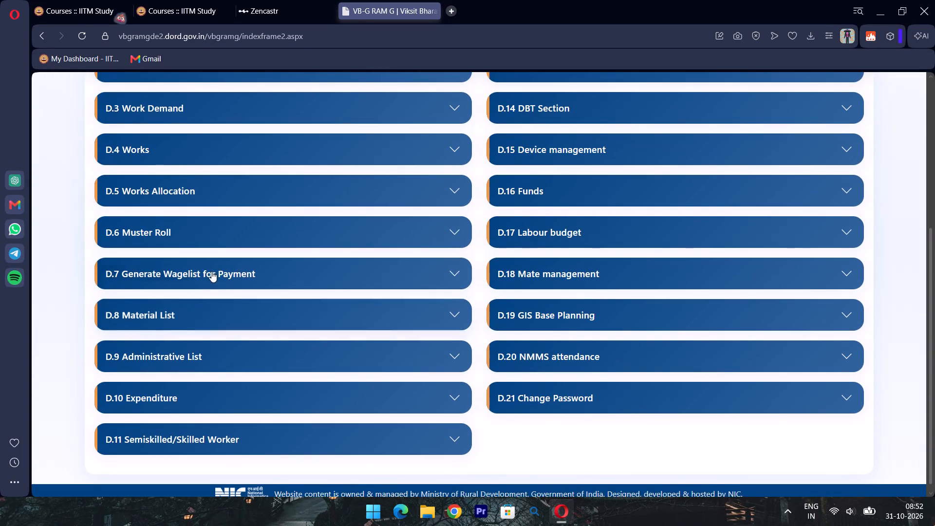
scroll(211, 271, "down", 1)
scroll(217, 391, "up", 1)
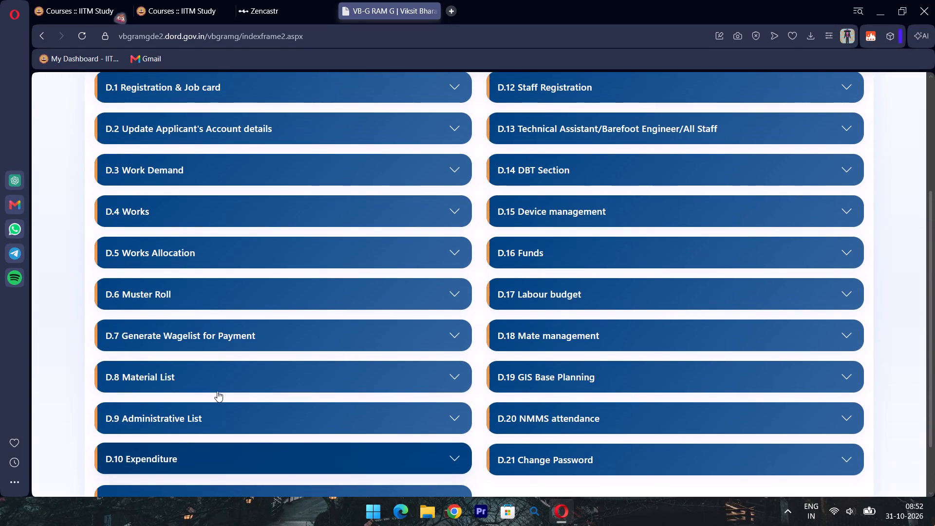
scroll(190, 299, "up", 1)
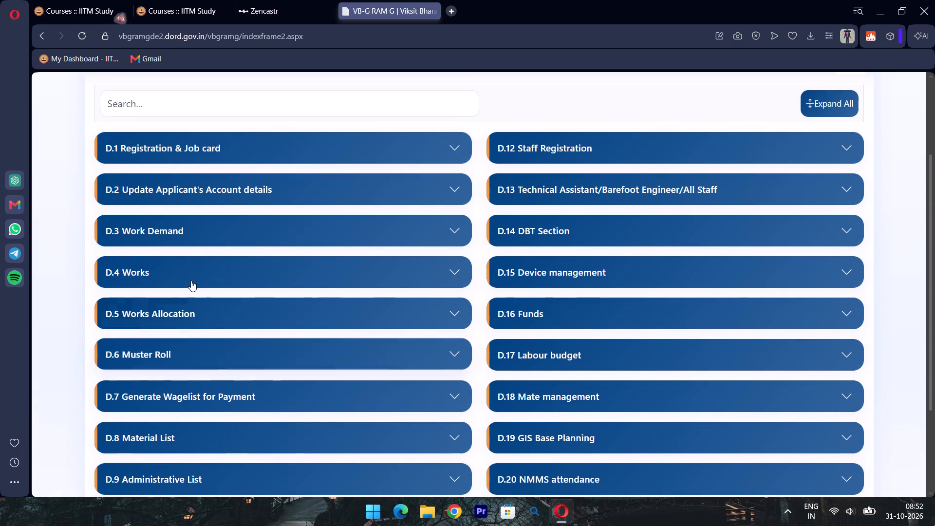
left_click(177, 239)
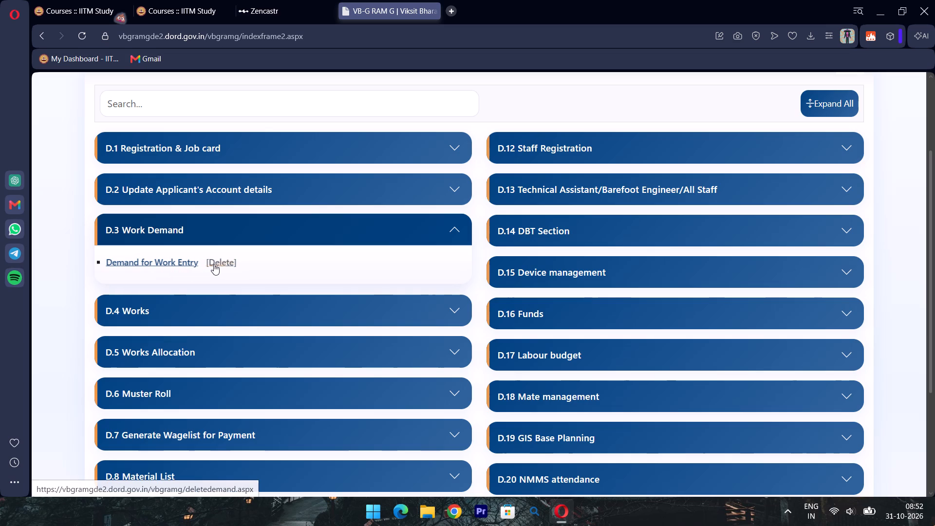
left_click(150, 264)
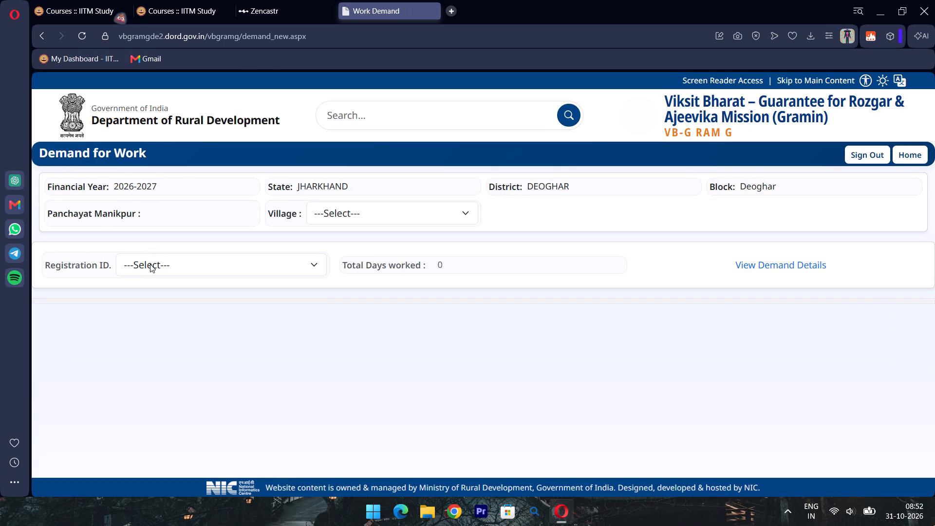
Set the village to Manikpur in the Demand for Work form.
left_click(368, 219)
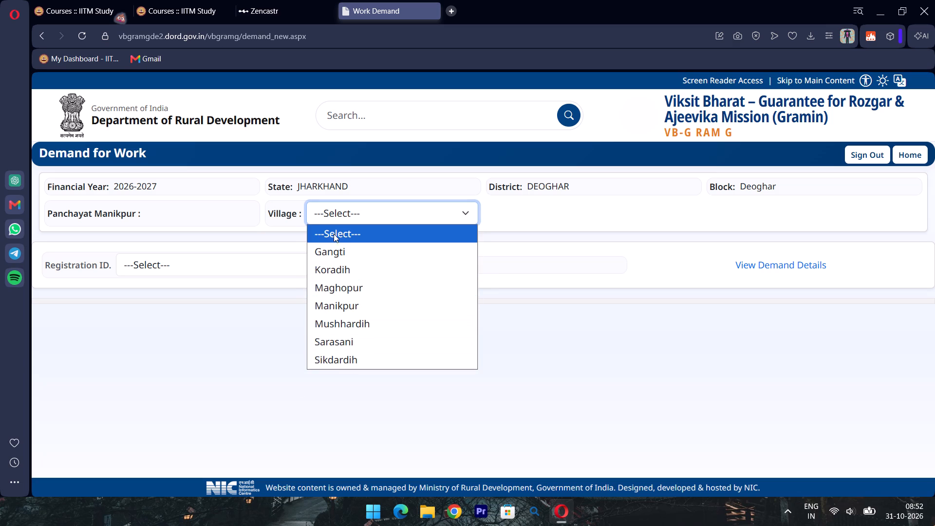
left_click(354, 301)
Choose the applicant's registration ID among those registered in Manikpur village.
left_click(175, 275)
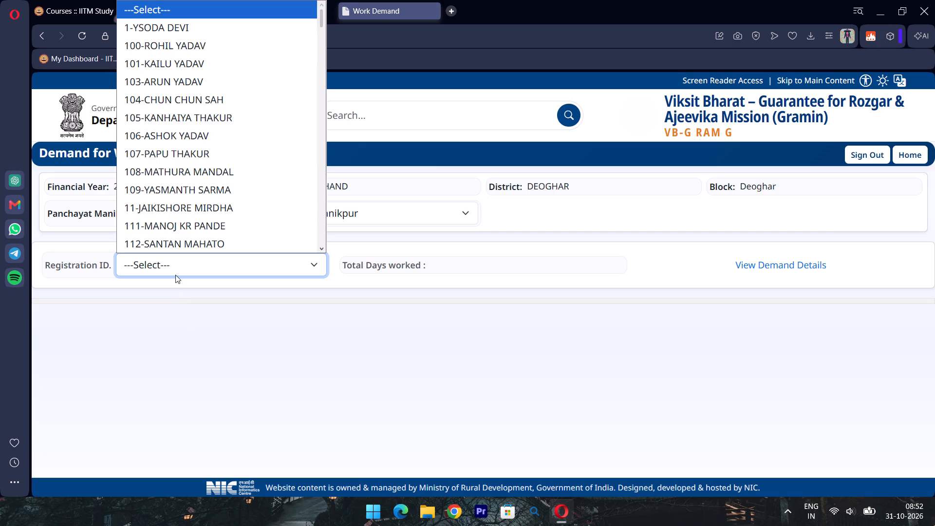
left_click(206, 340)
left_click(452, 254)
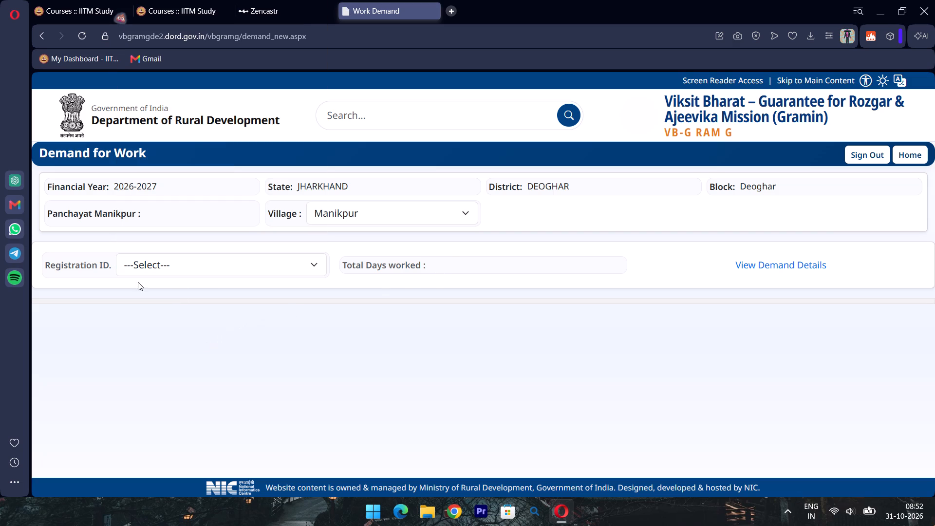
left_click(180, 265)
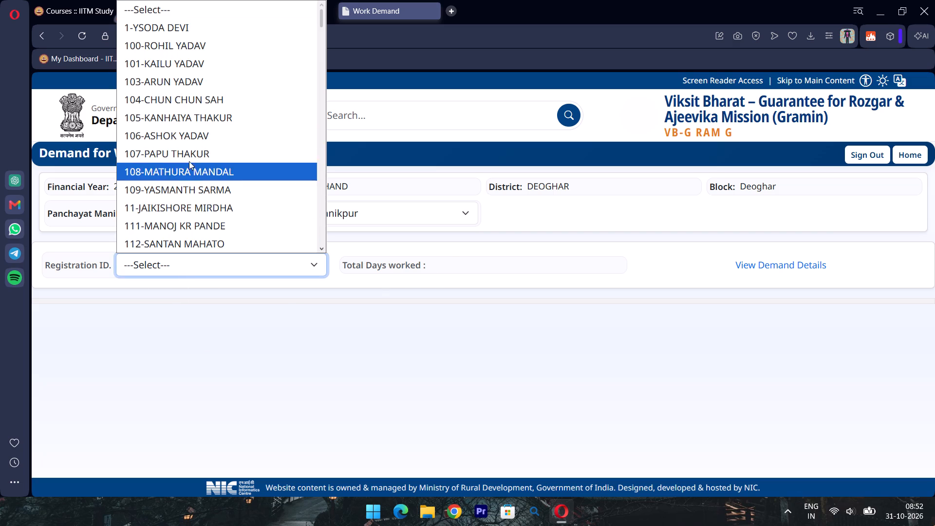
scroll(193, 141, "down", 6)
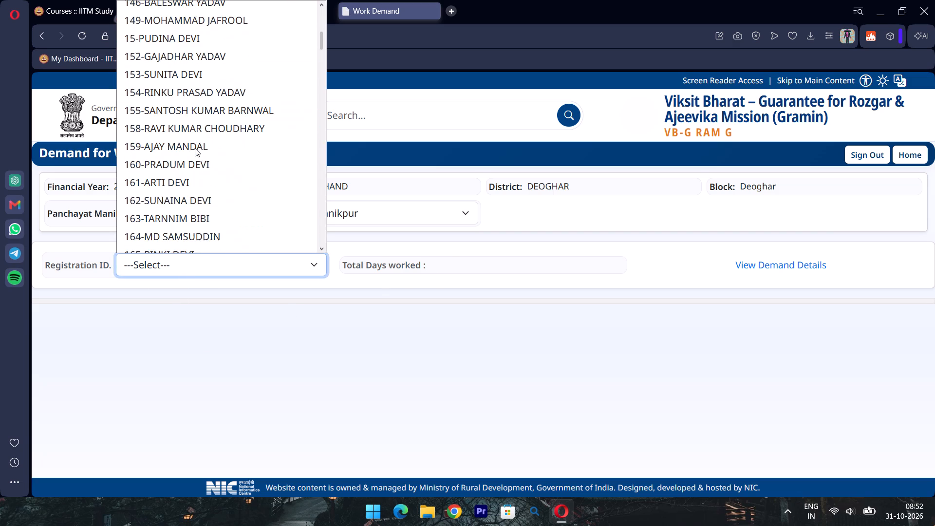
scroll(195, 150, "down", 13)
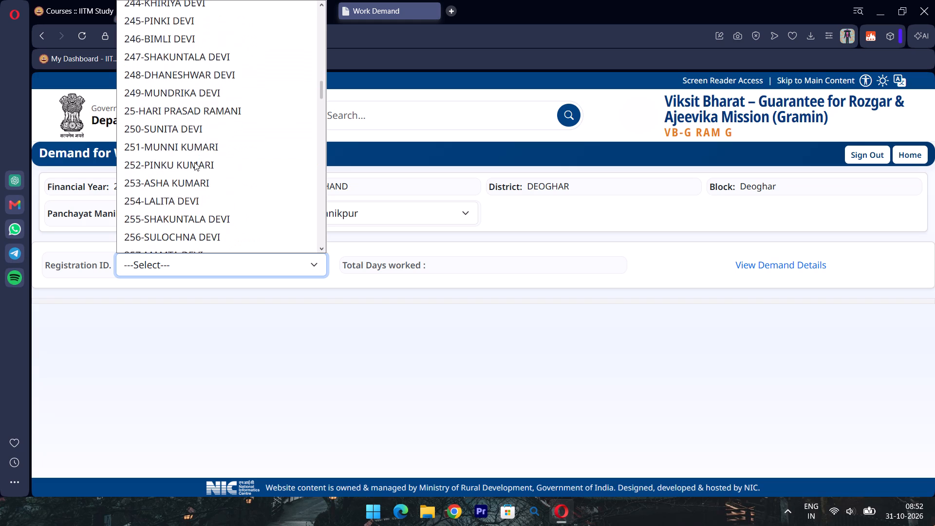
scroll(180, 200, "down", 2)
scroll(180, 200, "up", 1)
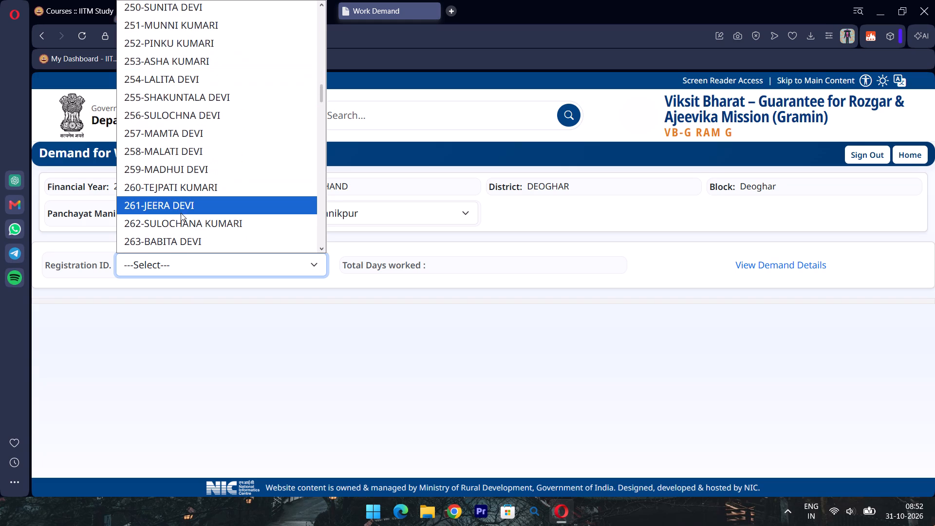
left_click(180, 221)
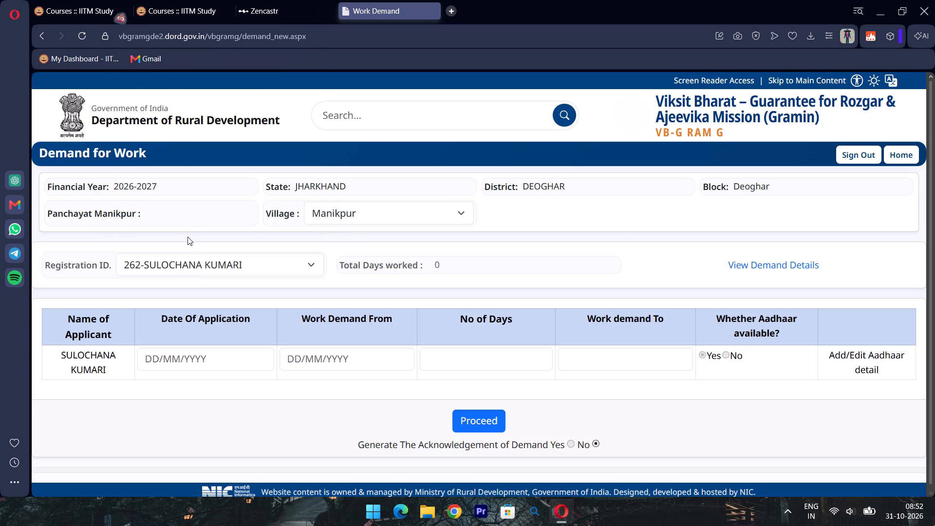
Enter 31/10/2026 as the applicant's date of application.
scroll(336, 280, "down", 1)
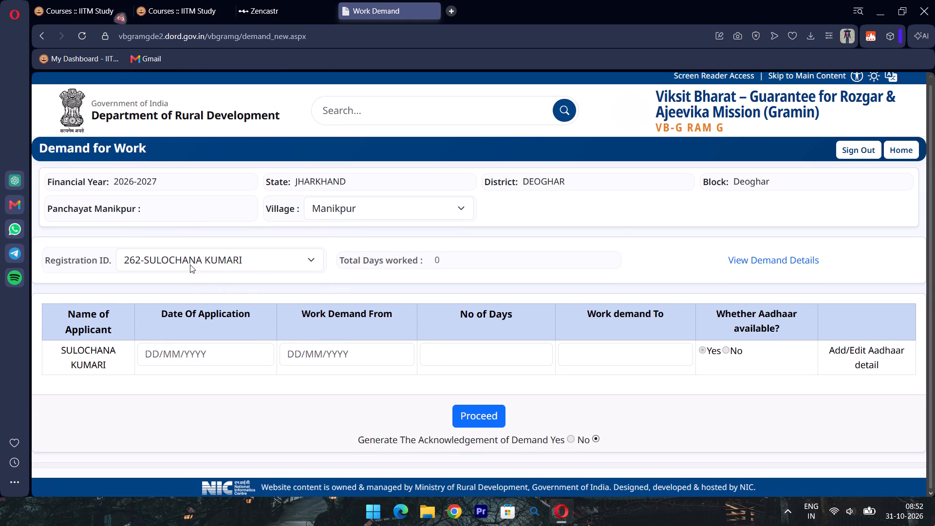
left_click(208, 358)
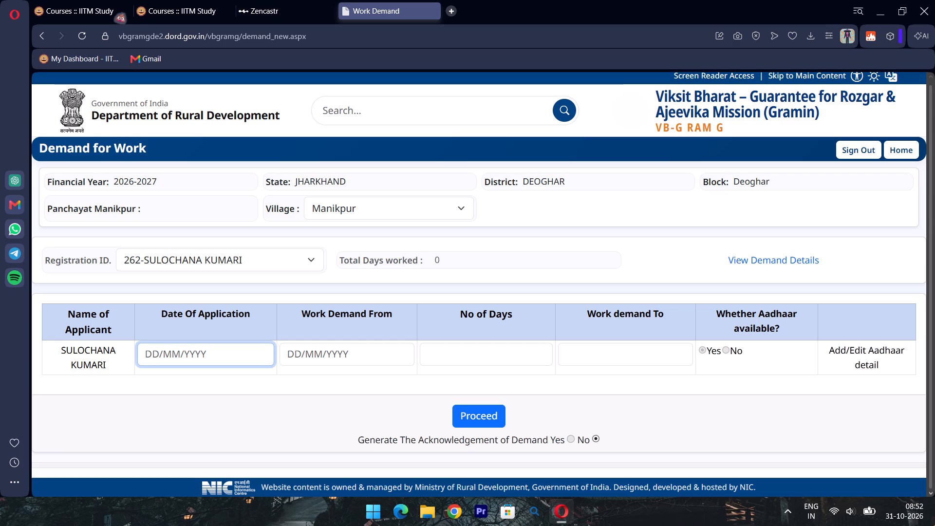
key("3")
key("1")
type("10")
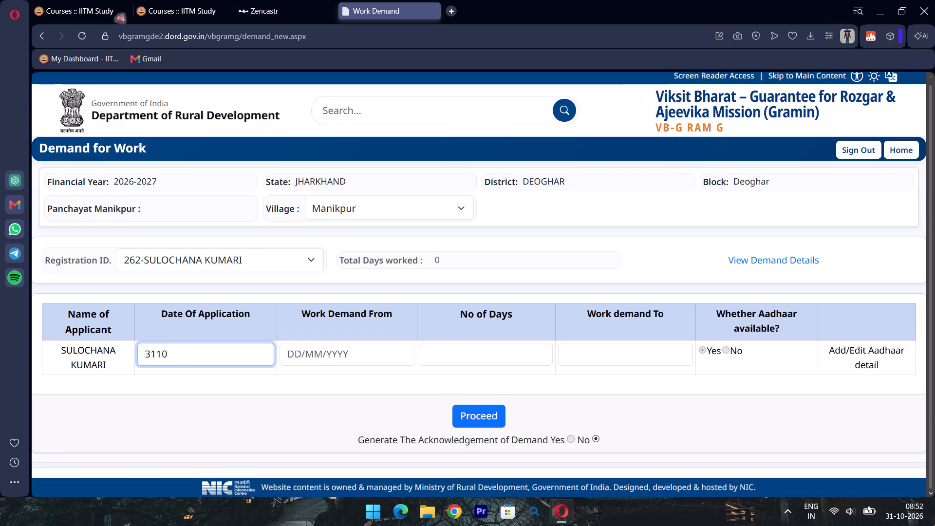
key("BackSpace")
key("BackSpace")
key("BackSpace")
key("BackSpace")
key("BackSpace")
type("31/1")
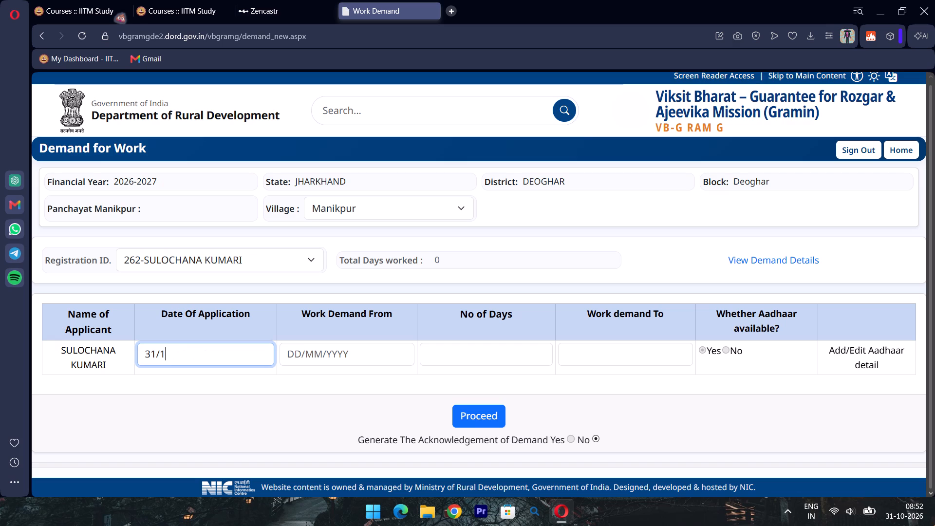
key("0")
key("slash")
type("2026")
left_click(320, 350)
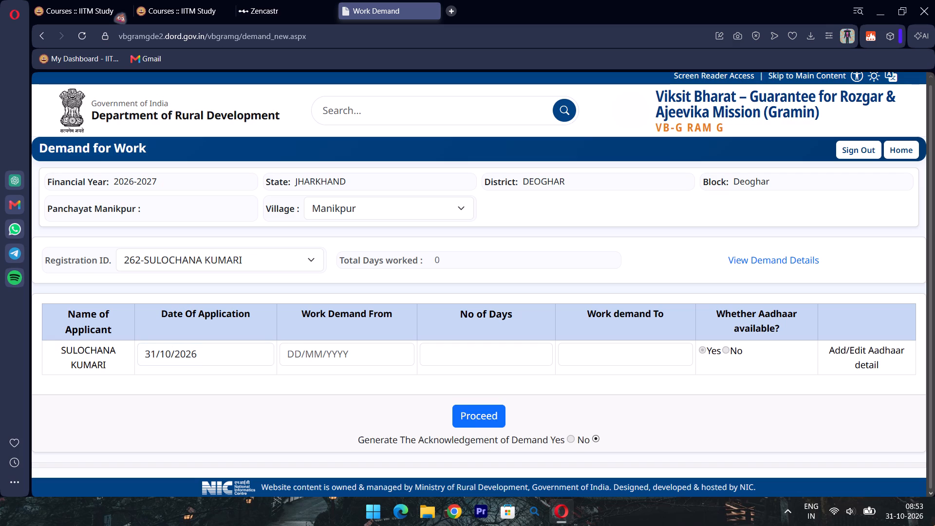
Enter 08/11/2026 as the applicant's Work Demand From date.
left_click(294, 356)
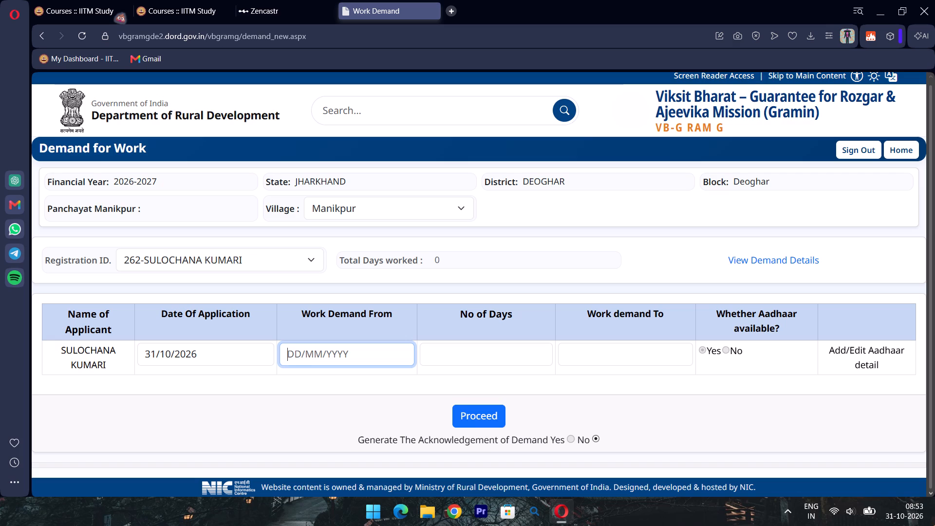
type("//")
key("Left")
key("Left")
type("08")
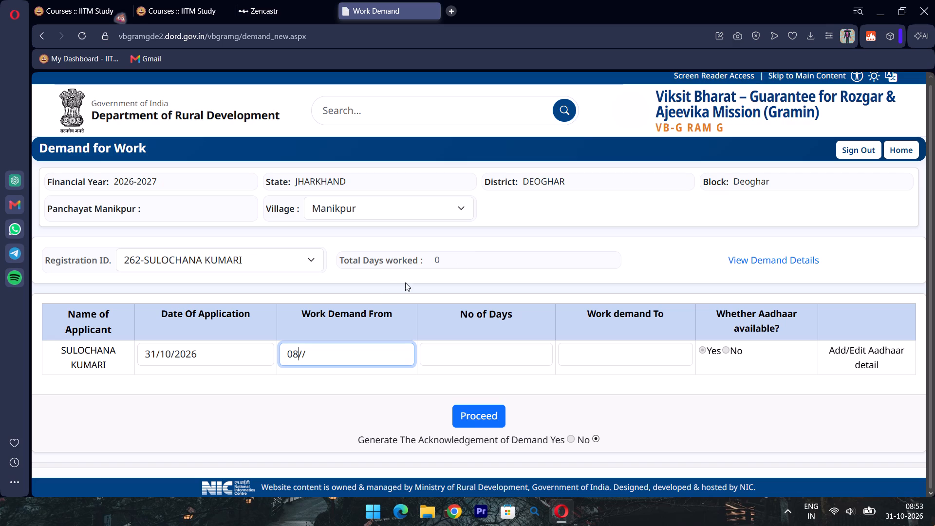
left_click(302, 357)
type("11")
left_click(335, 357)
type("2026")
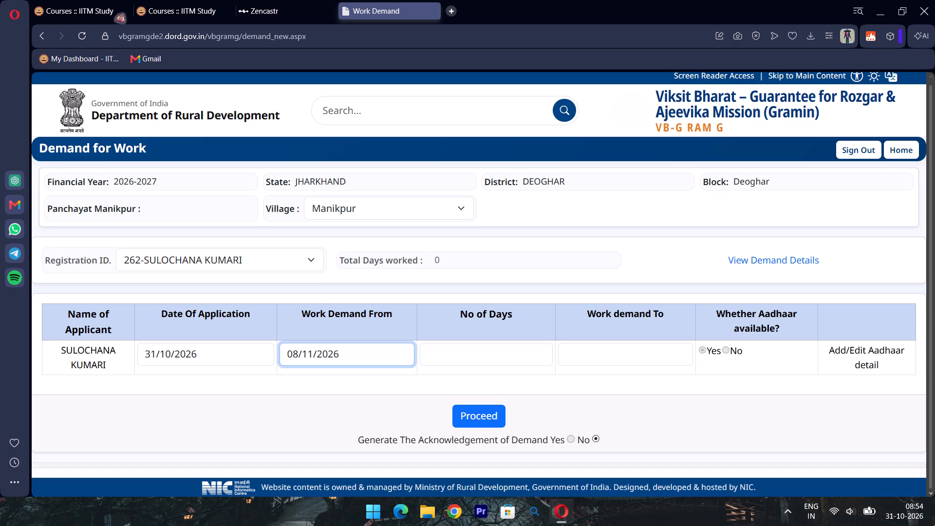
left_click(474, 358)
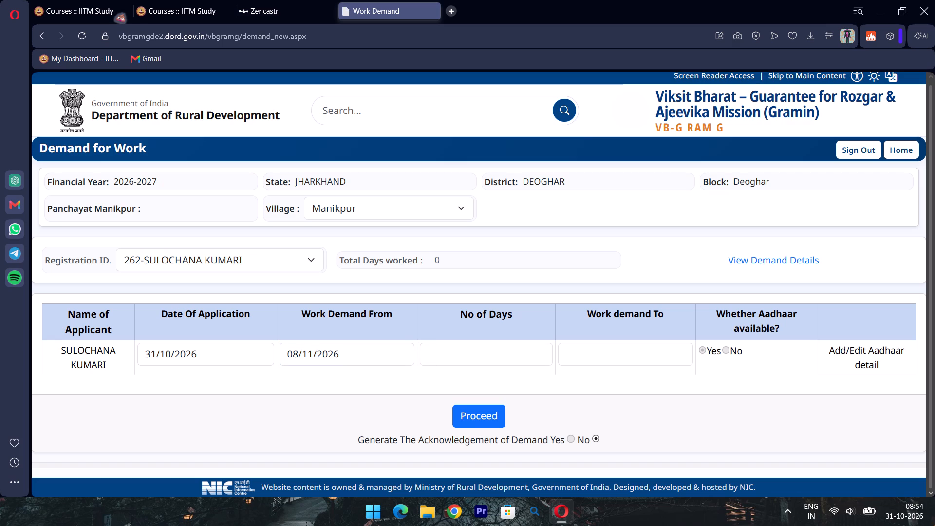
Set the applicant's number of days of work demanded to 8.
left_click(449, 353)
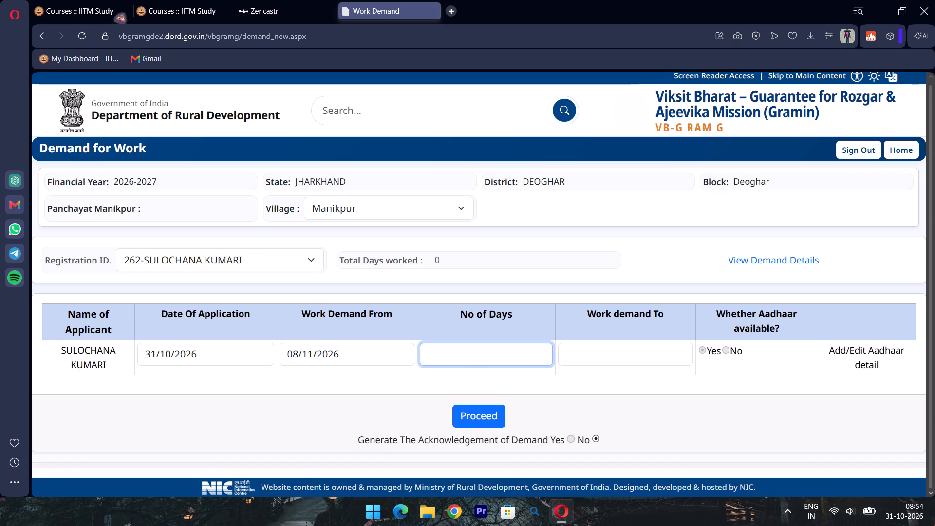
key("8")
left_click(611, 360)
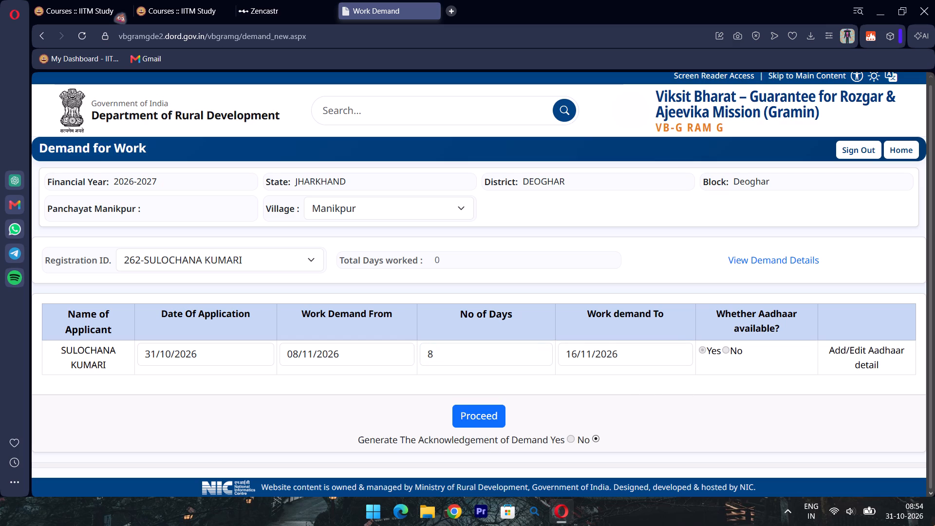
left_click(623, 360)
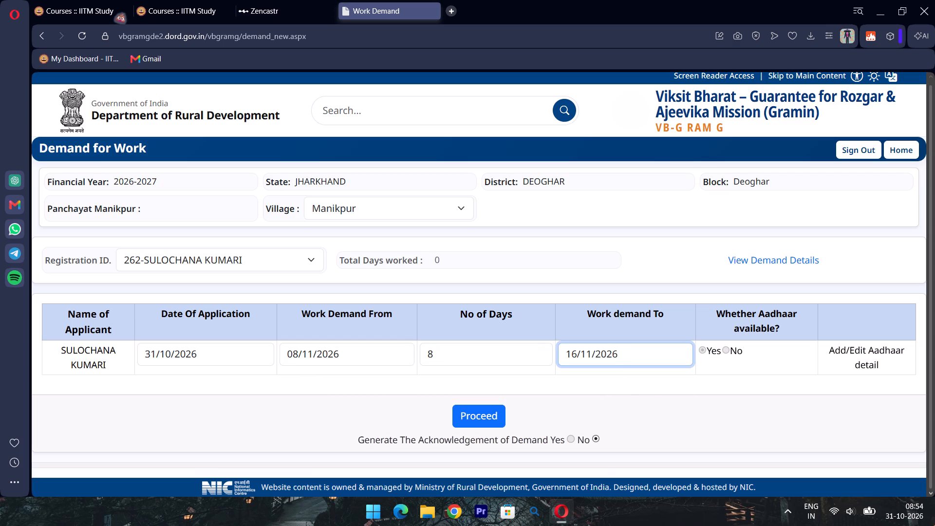
Change the applicant's Work Demand From date to 31/10/2026.
left_click(297, 355)
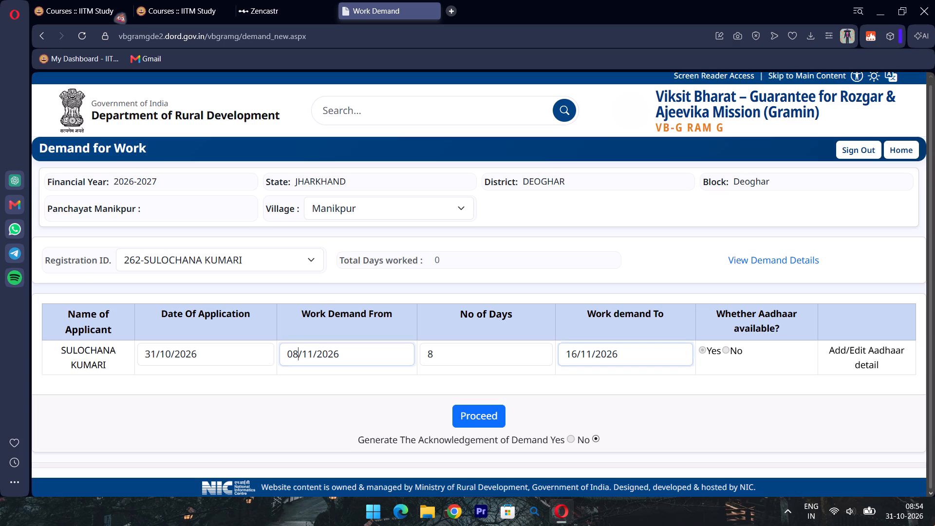
key("BackSpace")
key("BackSpace")
type("31")
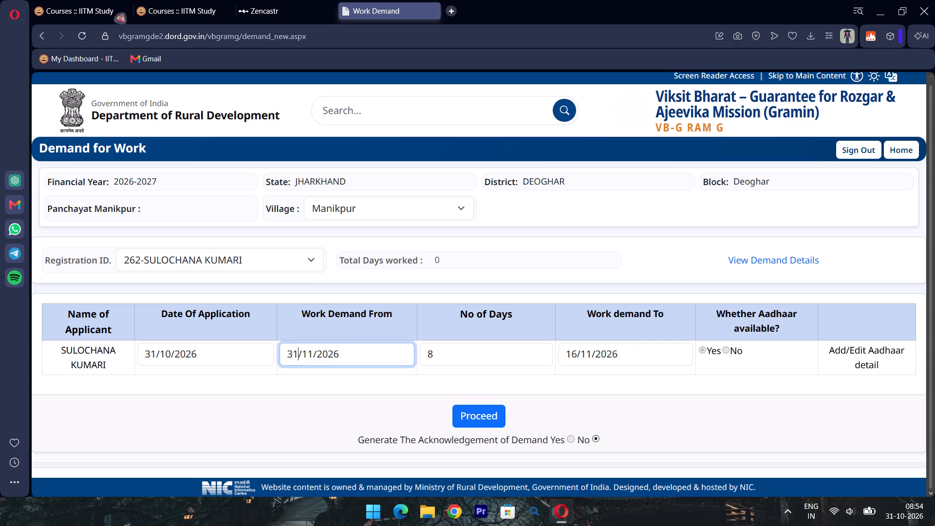
left_click(307, 357)
key("Right")
key("BackSpace")
key("0")
left_click(452, 353)
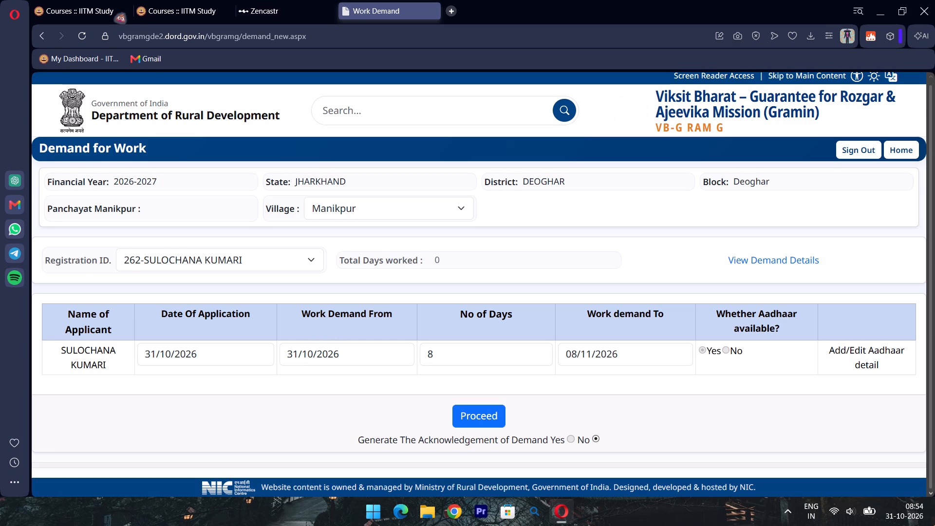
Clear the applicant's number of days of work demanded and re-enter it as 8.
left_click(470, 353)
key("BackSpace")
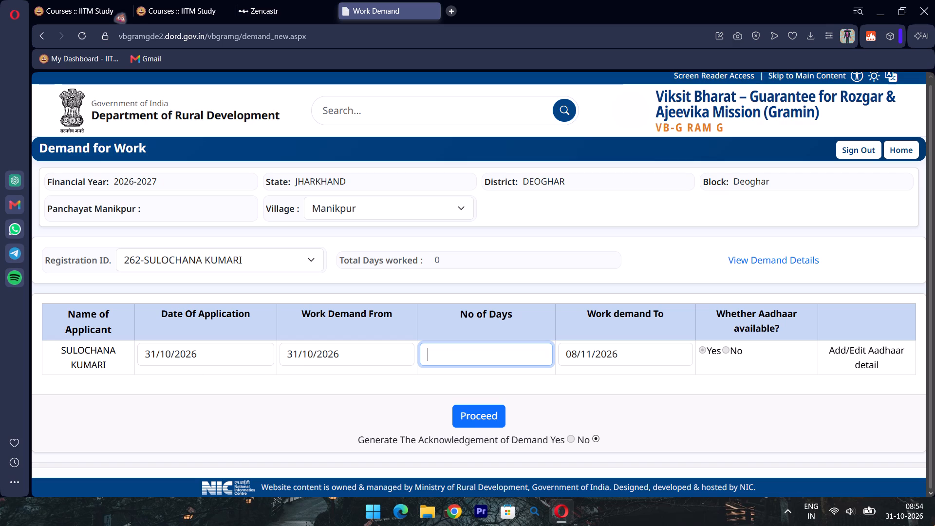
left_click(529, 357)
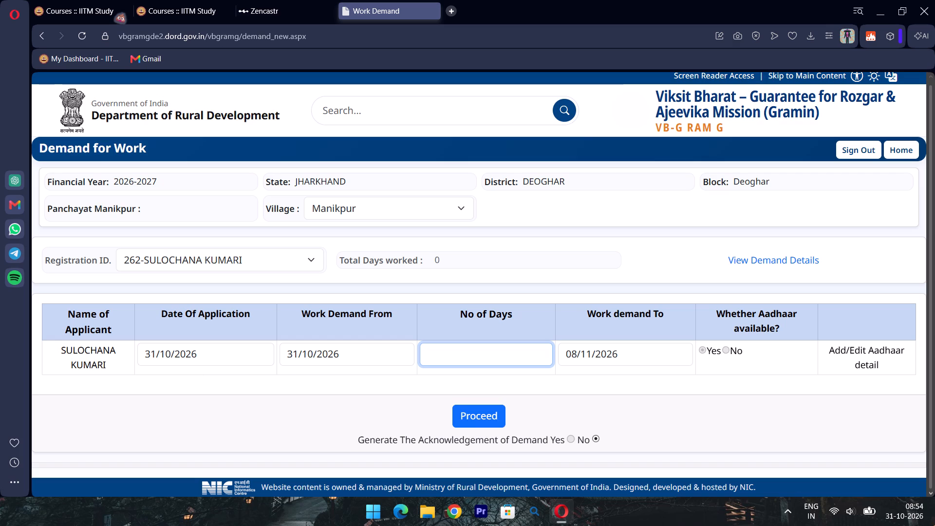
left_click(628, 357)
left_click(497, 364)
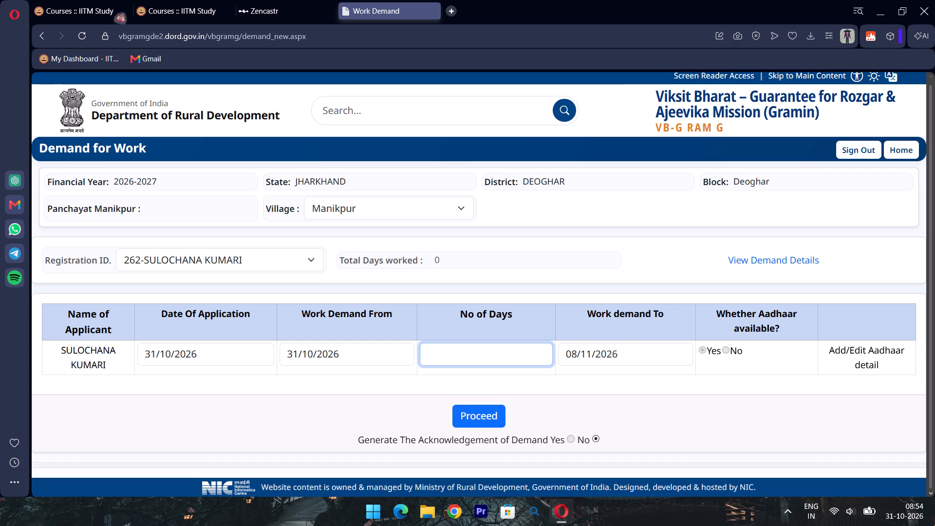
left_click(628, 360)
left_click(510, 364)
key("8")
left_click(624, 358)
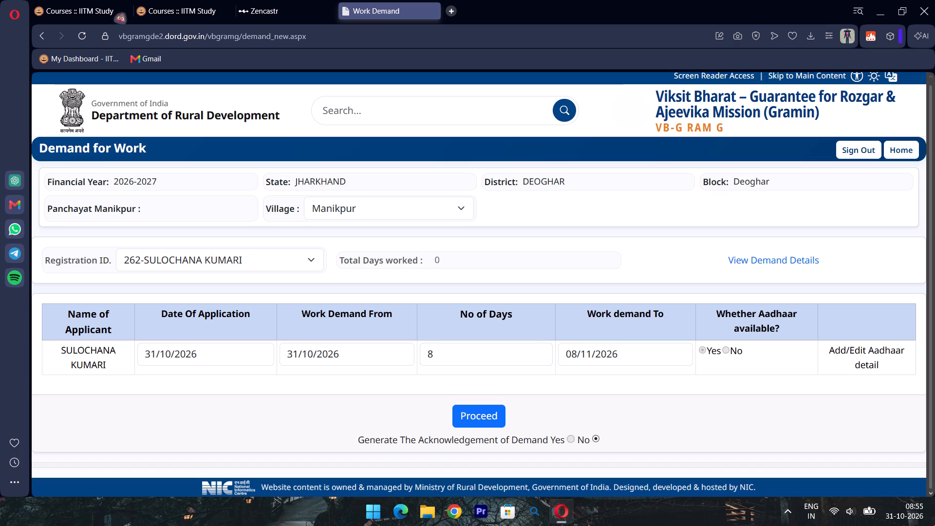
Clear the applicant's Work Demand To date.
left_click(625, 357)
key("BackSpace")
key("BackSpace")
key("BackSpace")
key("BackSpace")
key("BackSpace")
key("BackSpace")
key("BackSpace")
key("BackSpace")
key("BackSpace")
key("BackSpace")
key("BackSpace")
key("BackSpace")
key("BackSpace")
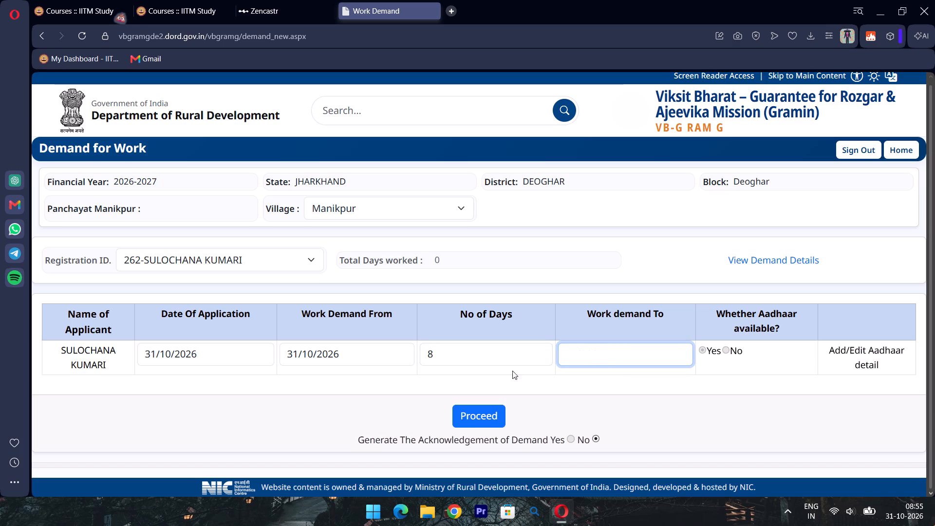
Re-enter 8 as the applicant's number of days of work demanded.
left_click(437, 344)
key("BackSpace")
key("8")
left_click(599, 396)
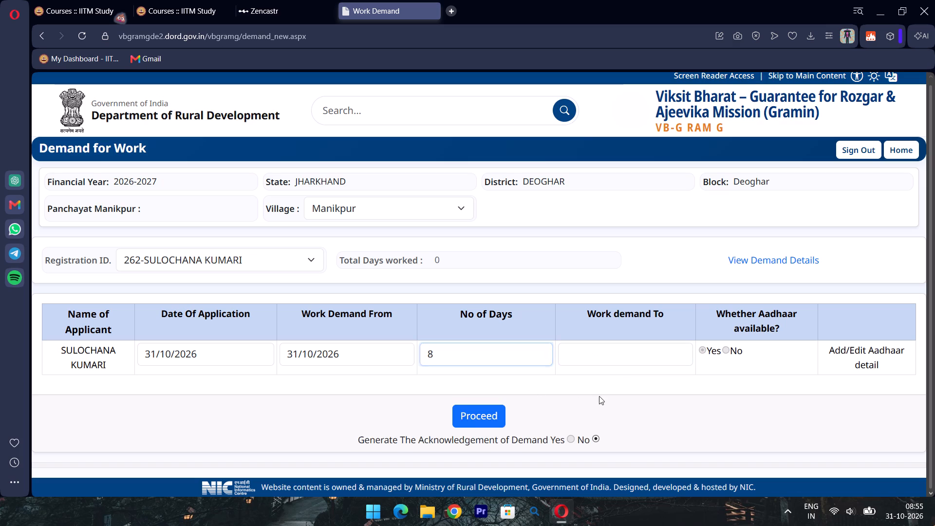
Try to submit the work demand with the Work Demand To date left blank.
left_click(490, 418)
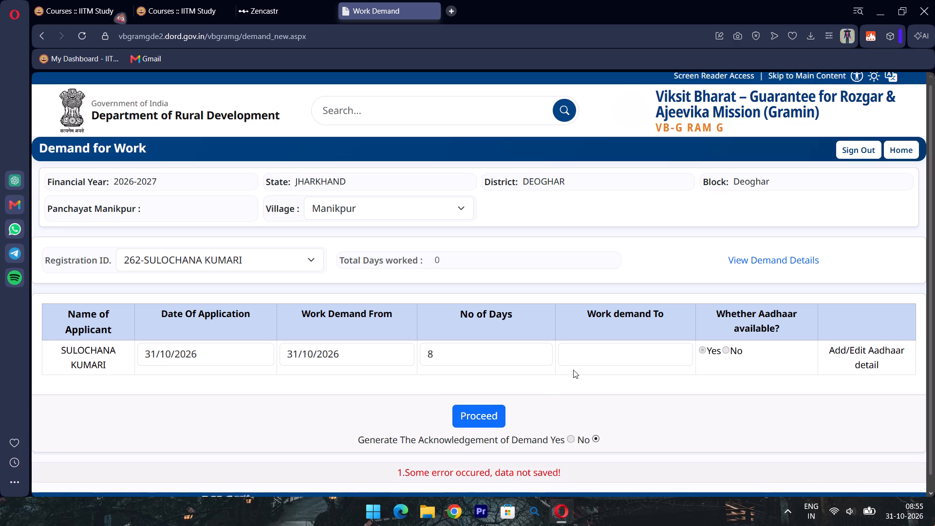
Enter 08/11/2026 as the applicant's Work Demand To date.
left_click(581, 359)
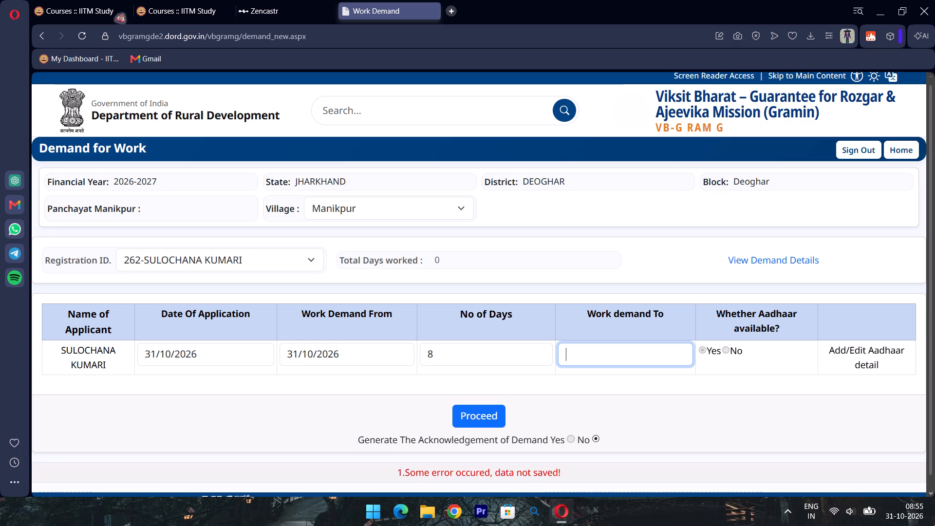
left_click(594, 355)
type("08/")
type("11")
key("slash")
type("02")
key("BackSpace")
key("BackSpace")
type("2026")
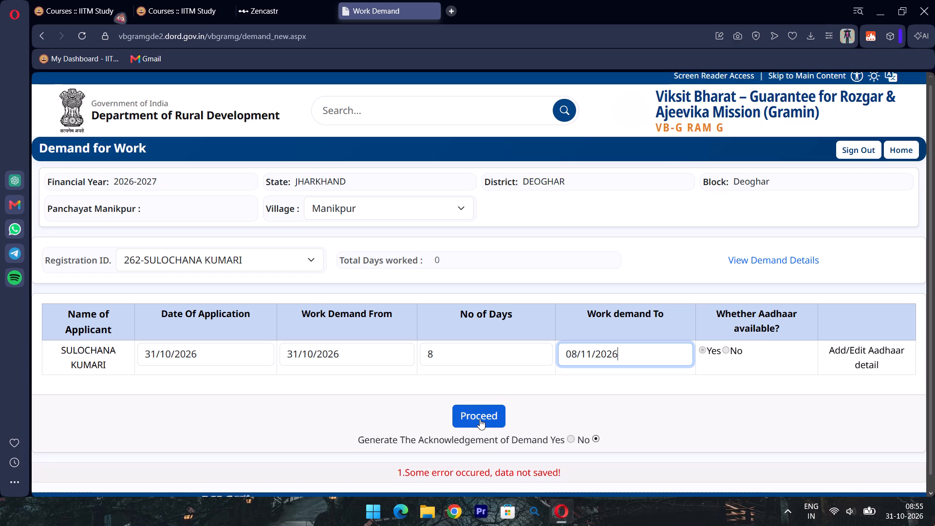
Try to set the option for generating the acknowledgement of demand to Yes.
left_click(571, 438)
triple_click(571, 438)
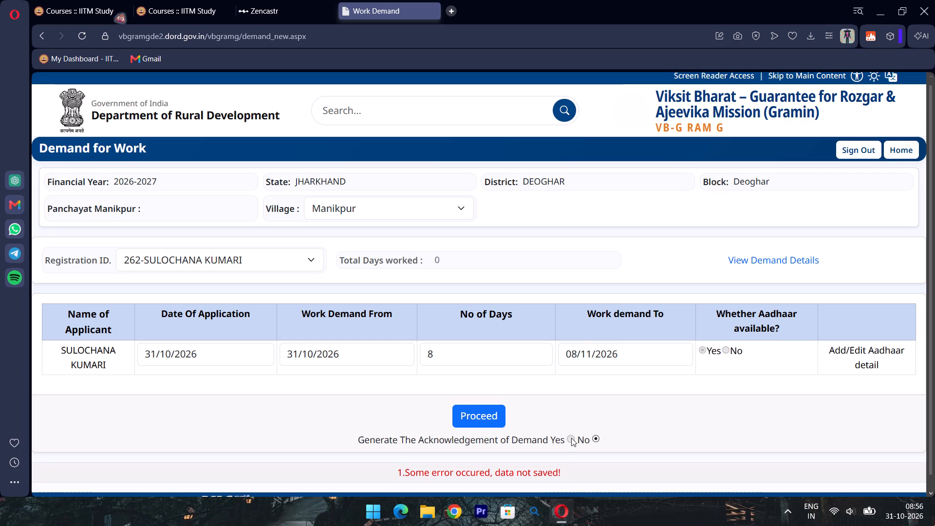
Submit the applicant's work demand and dismiss the confirmation message.
scroll(567, 455, "down", 2)
left_click(476, 401)
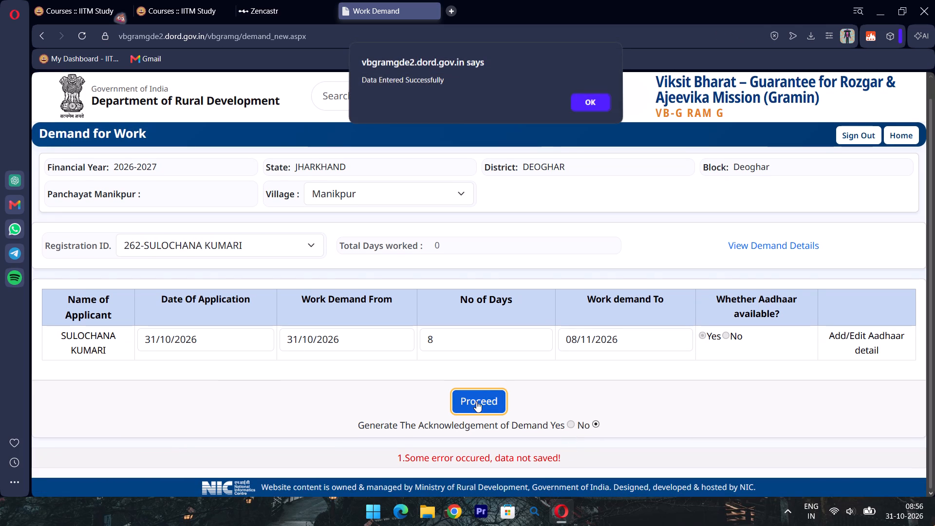
left_click(593, 106)
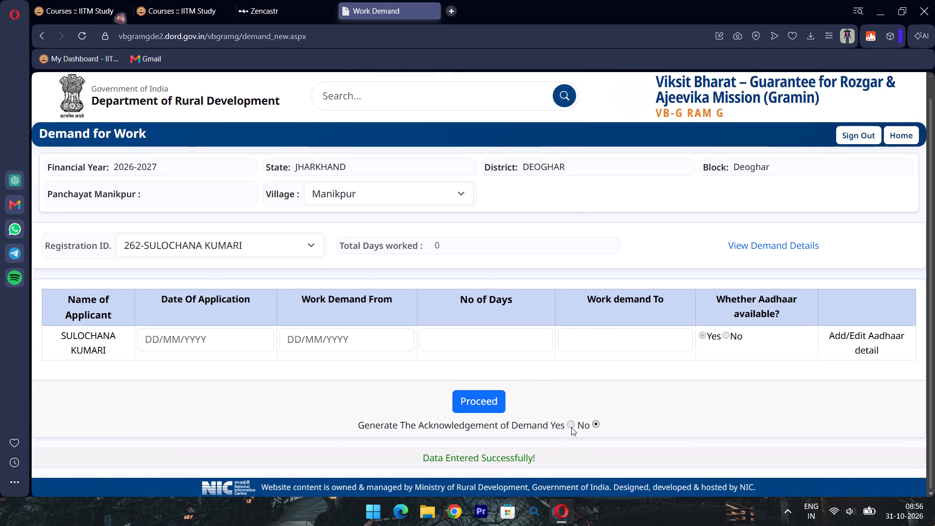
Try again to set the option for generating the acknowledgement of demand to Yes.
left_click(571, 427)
Look through the registration ID list of Manikpur village for another applicant.
scroll(328, 376, "up", 2)
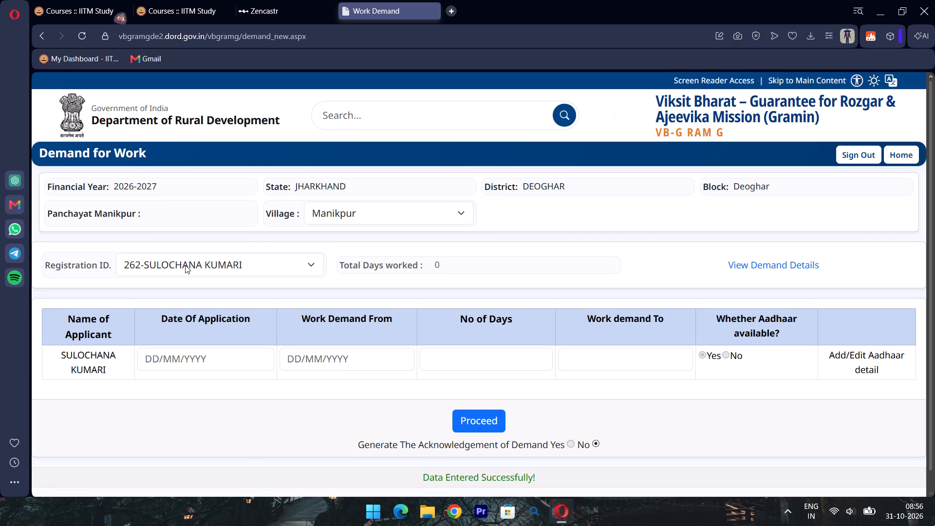
left_click(185, 265)
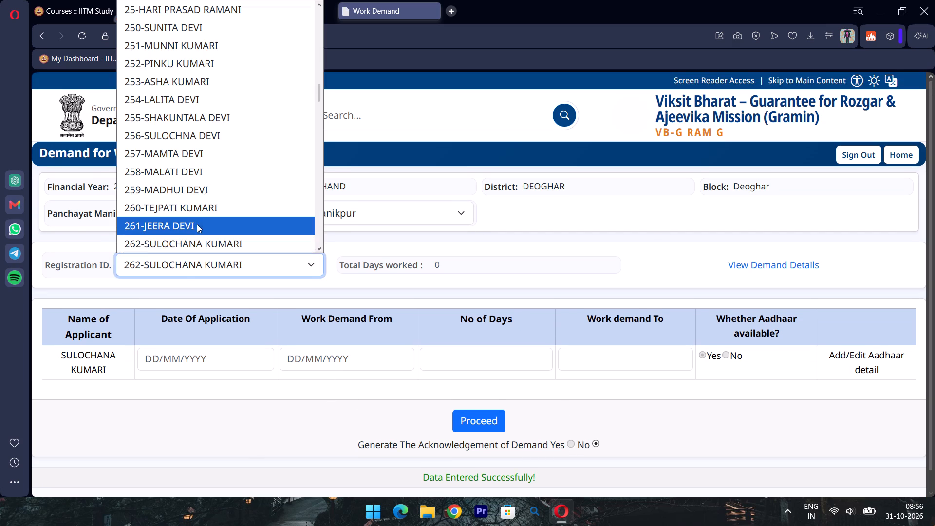
left_click(223, 318)
left_click(390, 269)
left_click(255, 271)
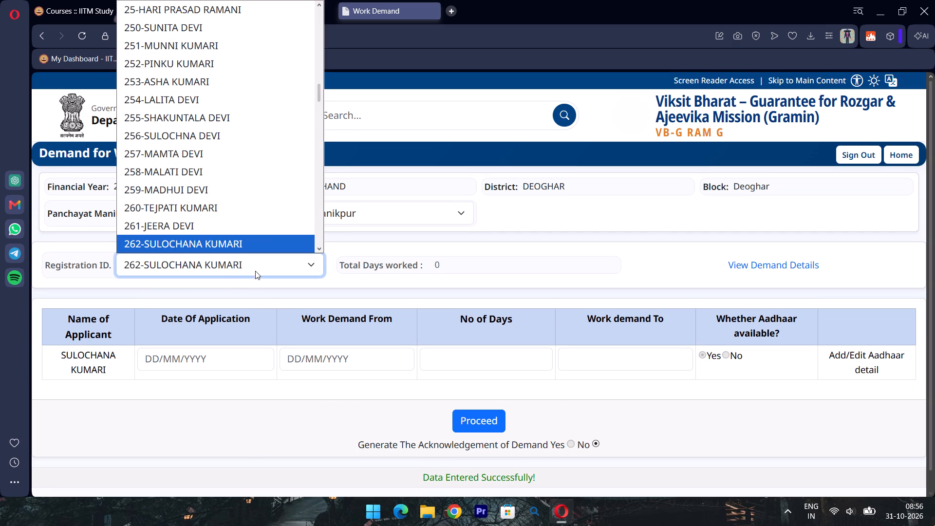
left_click(79, 267)
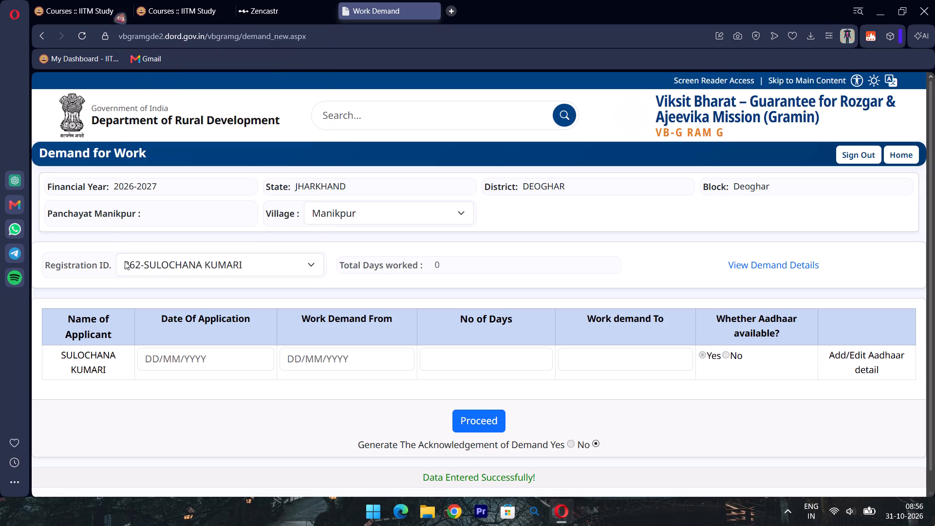
double_click(135, 260)
left_click(136, 266)
left_click(136, 266)
left_click(136, 266)
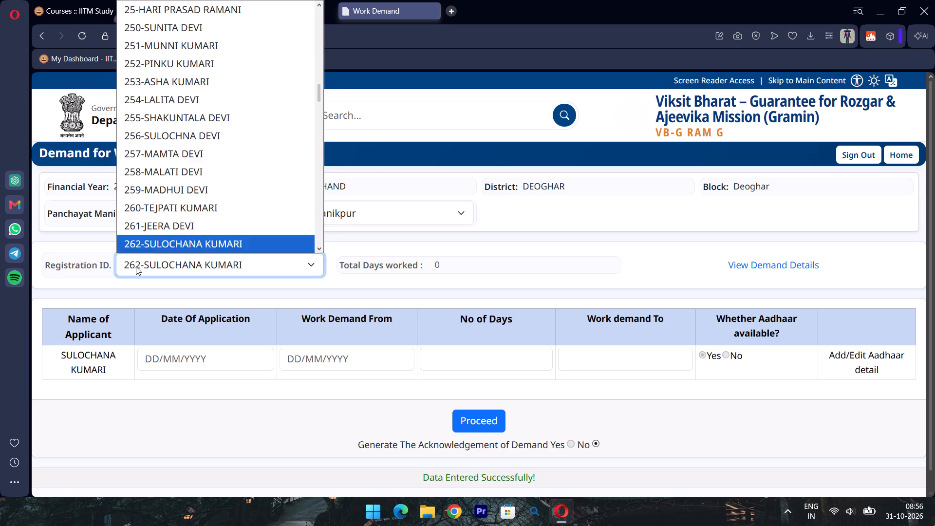
scroll(170, 56, "up", 20)
scroll(170, 56, "up", 11)
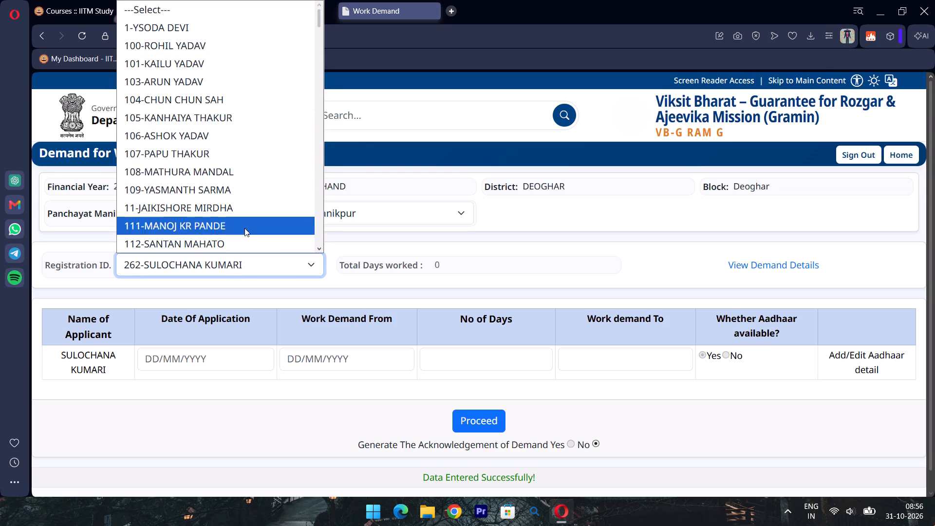
scroll(270, 192, "down", 4)
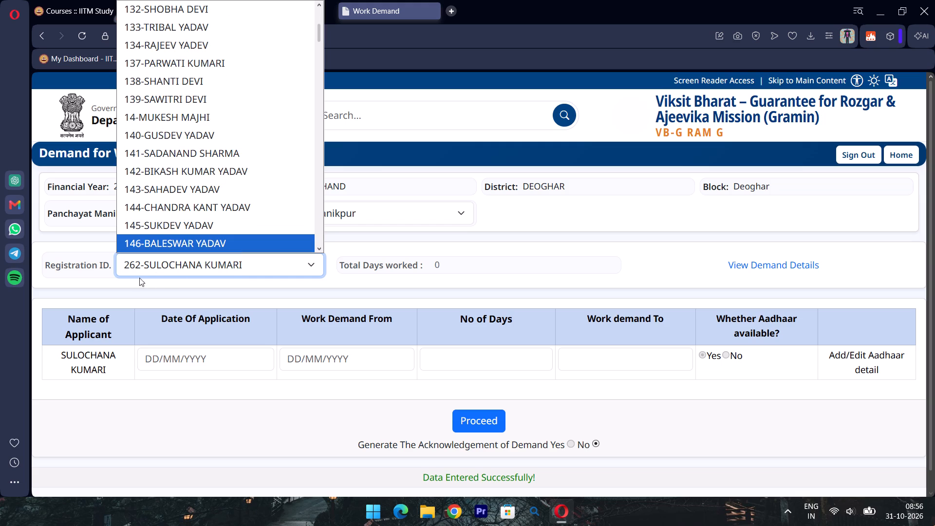
scroll(200, 242, "down", 1)
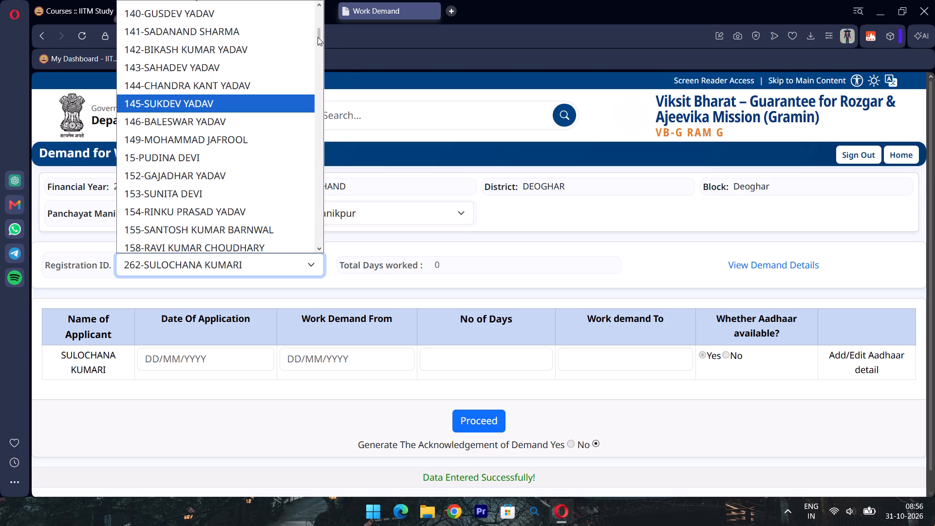
left_click_drag(319, 34, 320, 34)
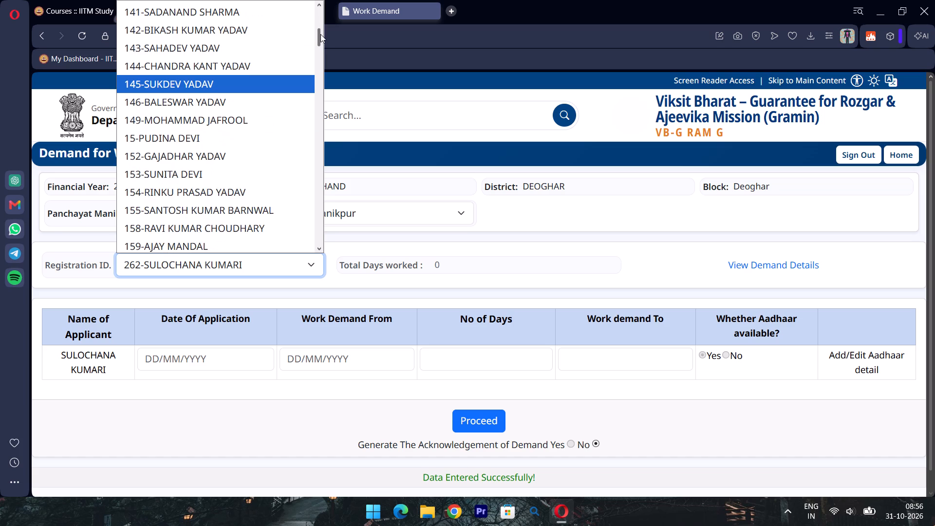
left_click_drag(320, 34, 318, 10)
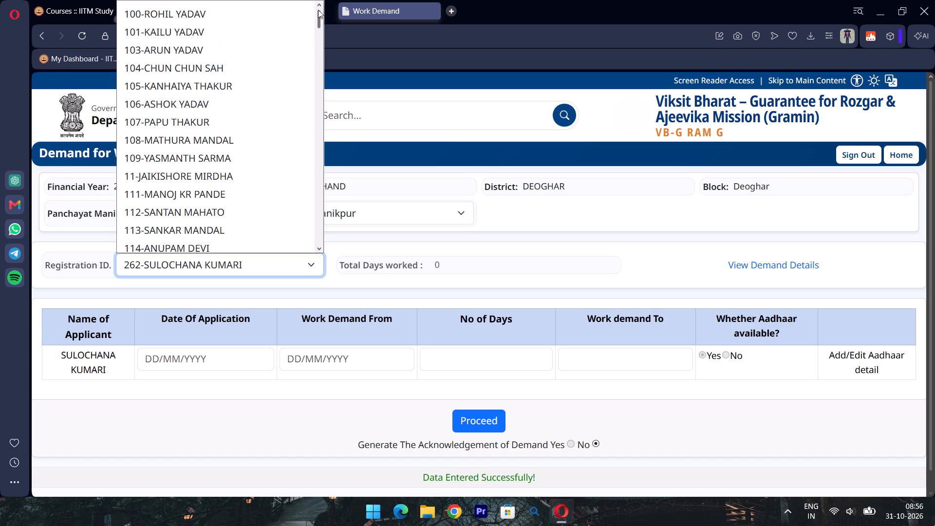
left_click_drag(318, 10, 316, 175)
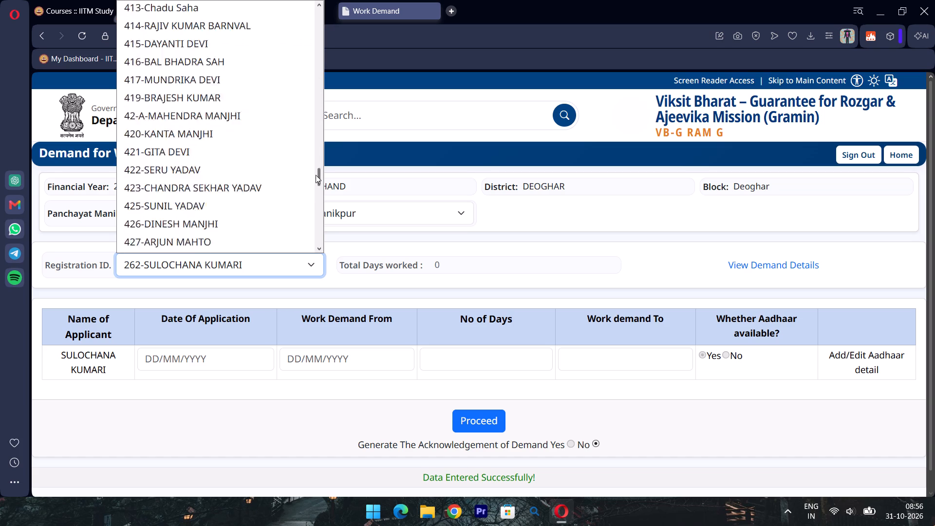
left_click_drag(316, 175, 316, 187)
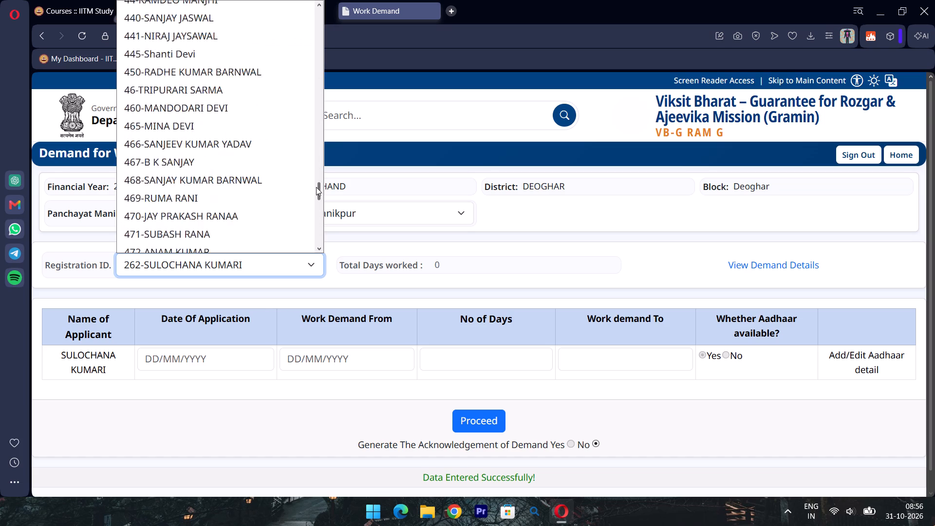
left_click_drag(316, 187, 310, 19)
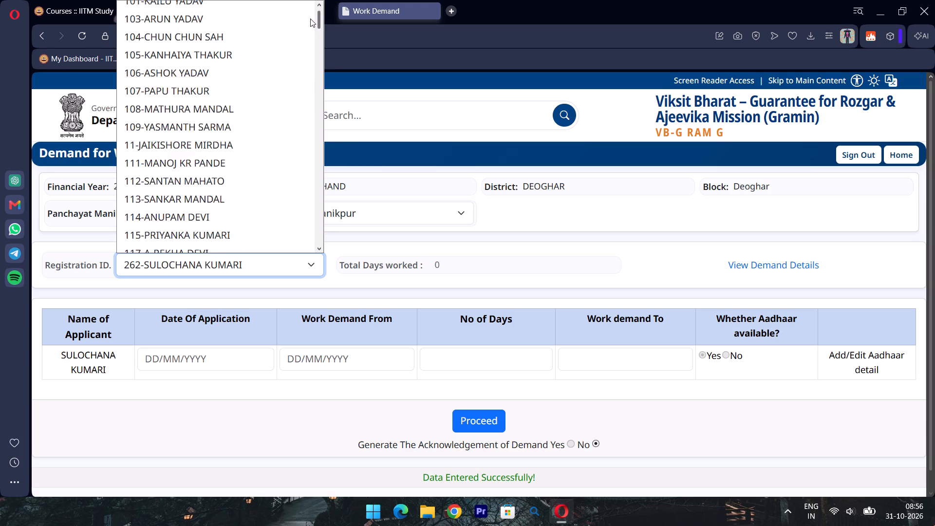
left_click_drag(310, 19, 311, 25)
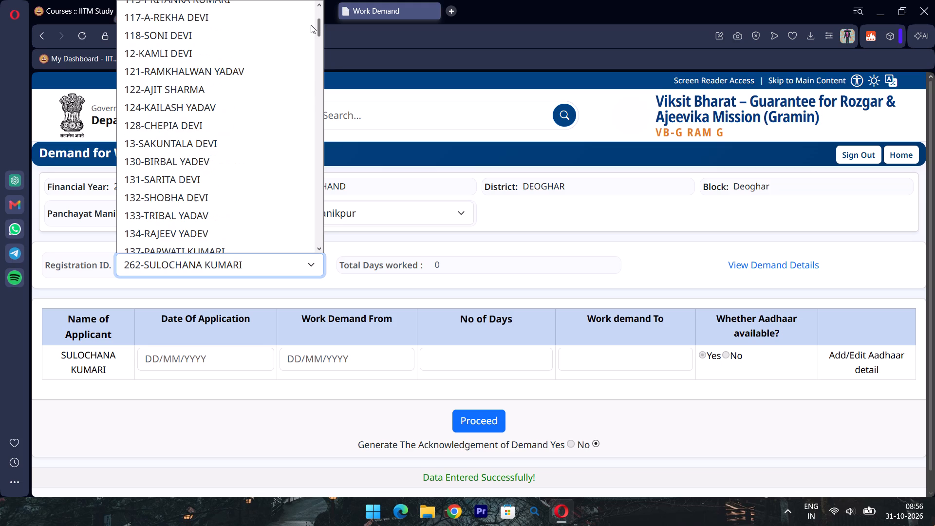
left_click_drag(311, 25, 311, 36)
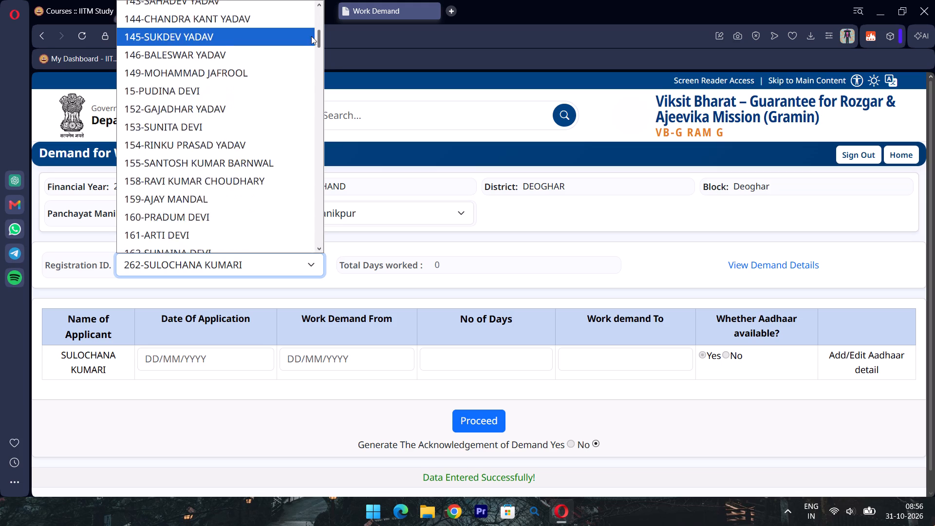
left_click_drag(311, 36, 312, 38)
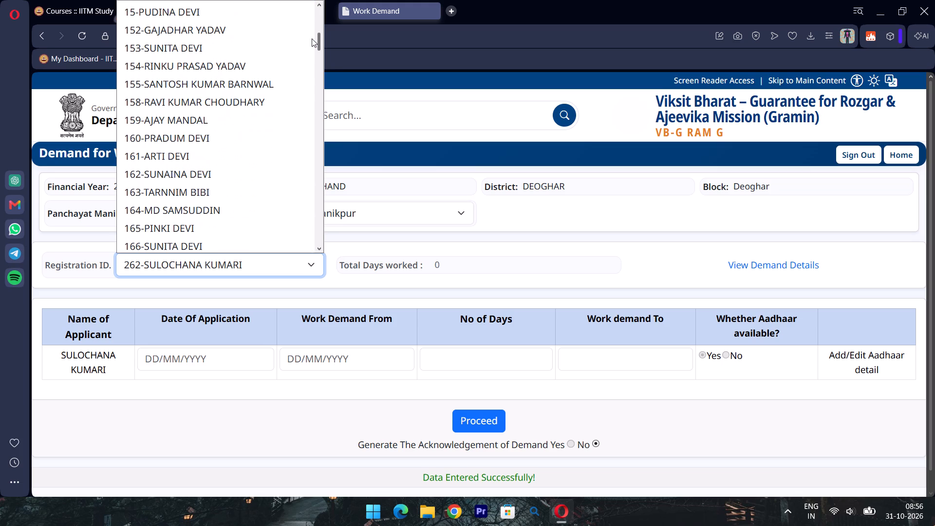
left_click_drag(312, 38, 312, 88)
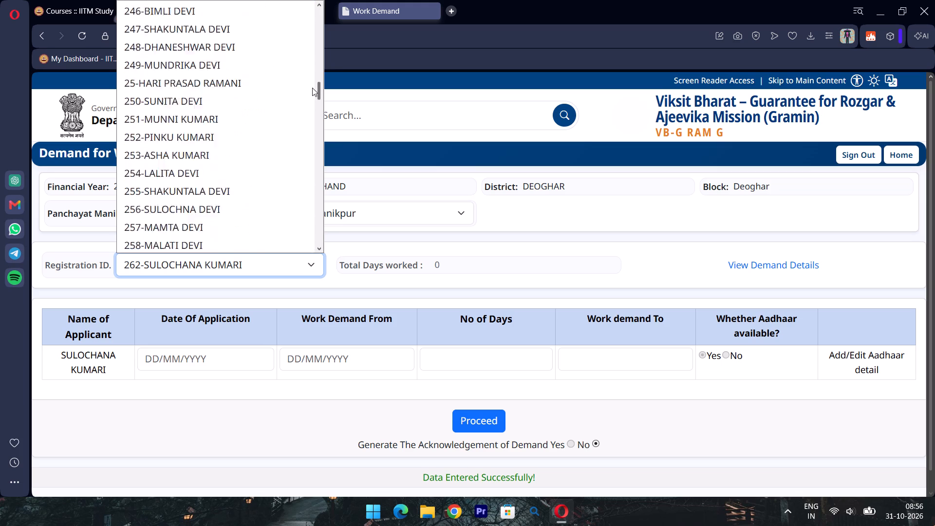
left_click_drag(312, 88, 312, 129)
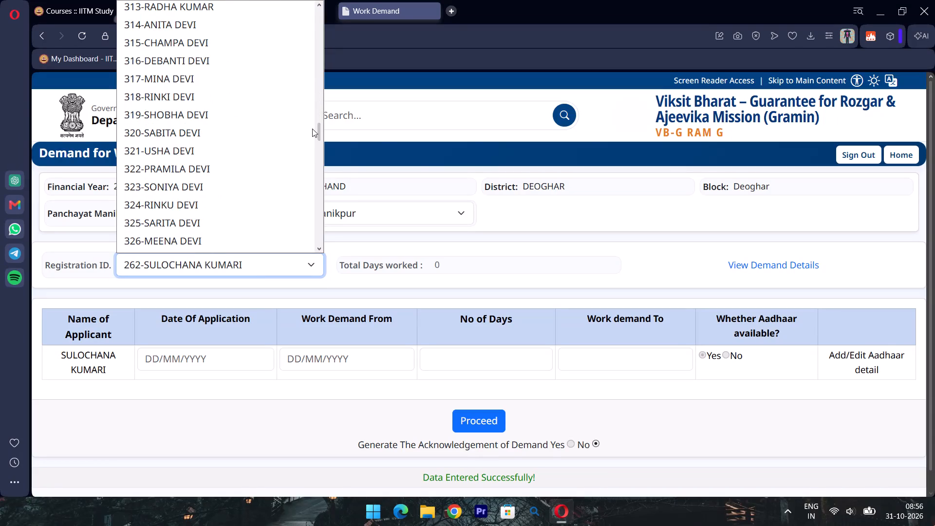
scroll(277, 147, "down", 1)
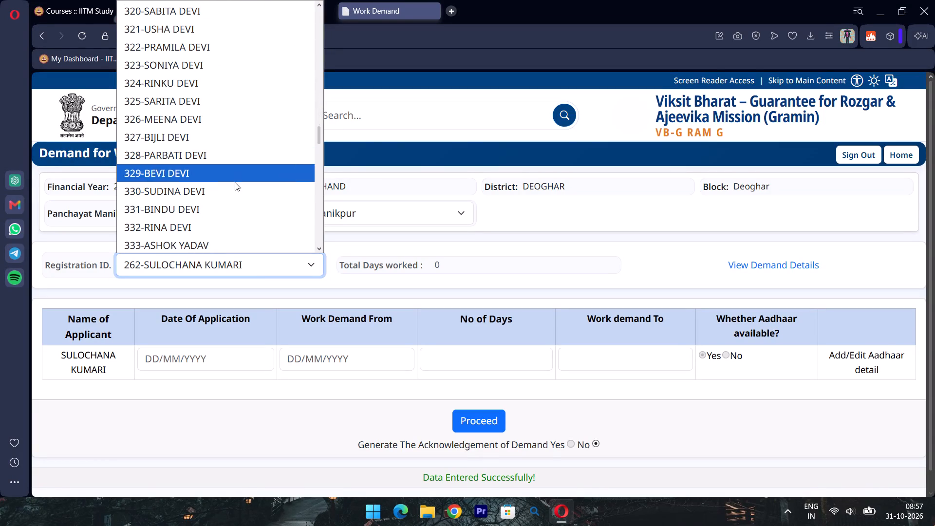
left_click(563, 234)
left_click(345, 206)
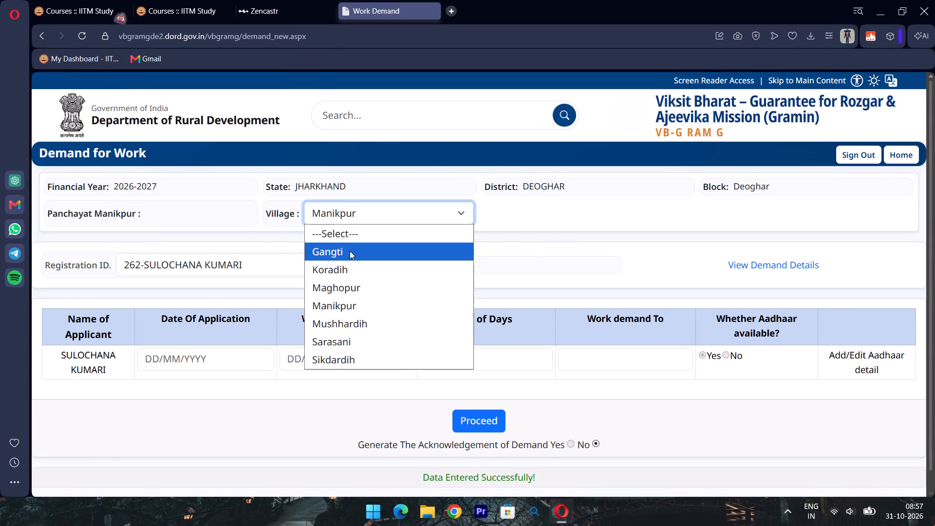
left_click(350, 251)
left_click(232, 268)
scroll(230, 161, "down", 4)
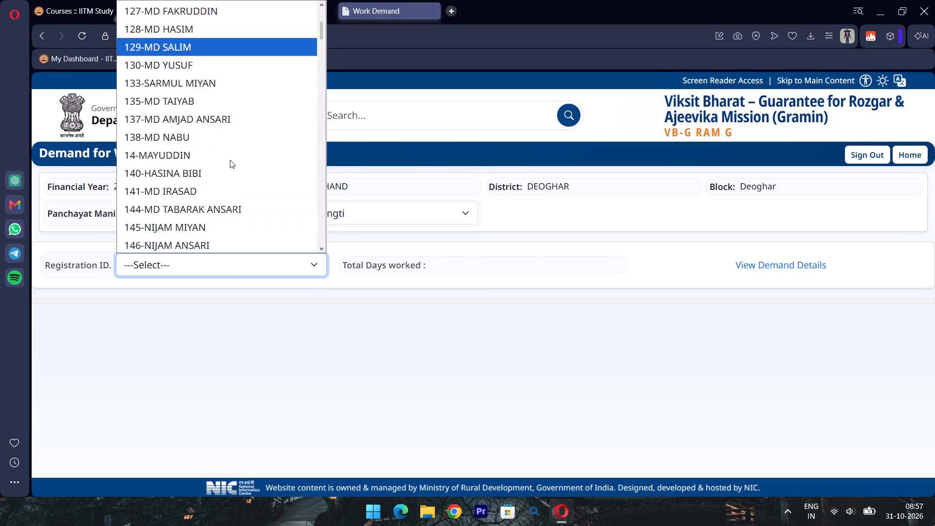
scroll(230, 160, "down", 7)
left_click_drag(320, 58, 320, 166)
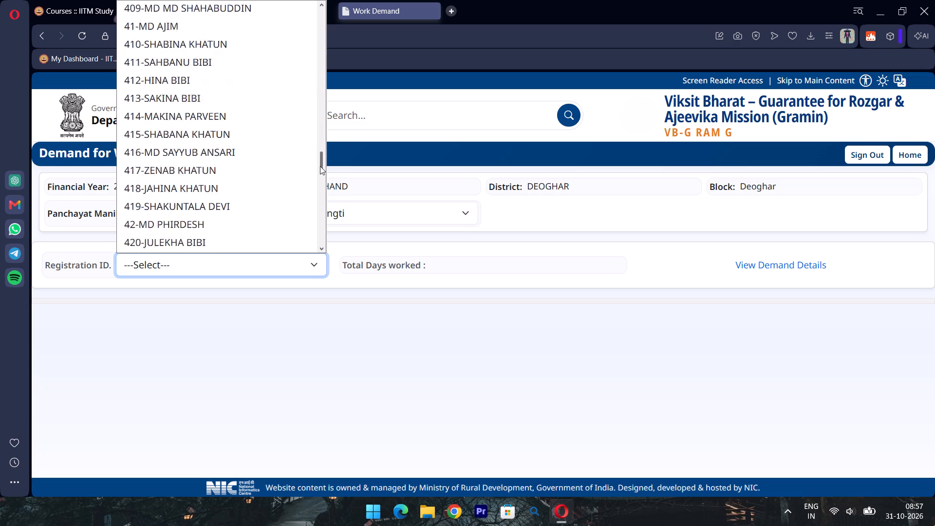
left_click_drag(320, 166, 322, 143)
scroll(224, 126, "up", 11)
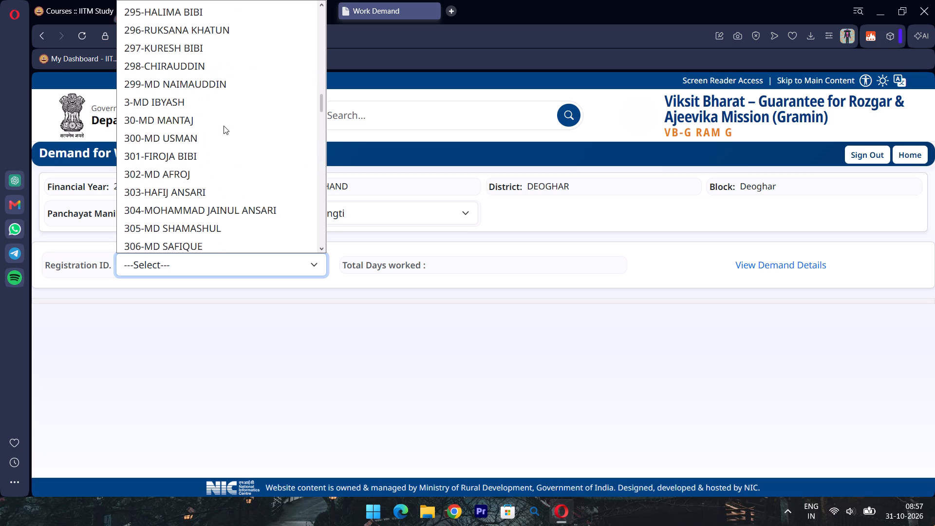
scroll(169, 212, "down", 5)
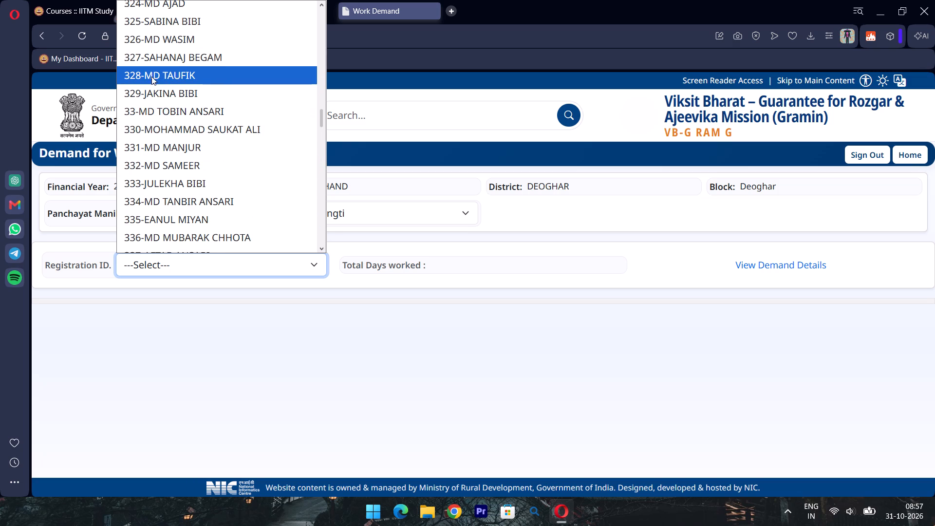
left_click(160, 76)
Submit the selected Gangti applicant's work demand and dismiss the confirmation message.
scroll(338, 256, "down", 1)
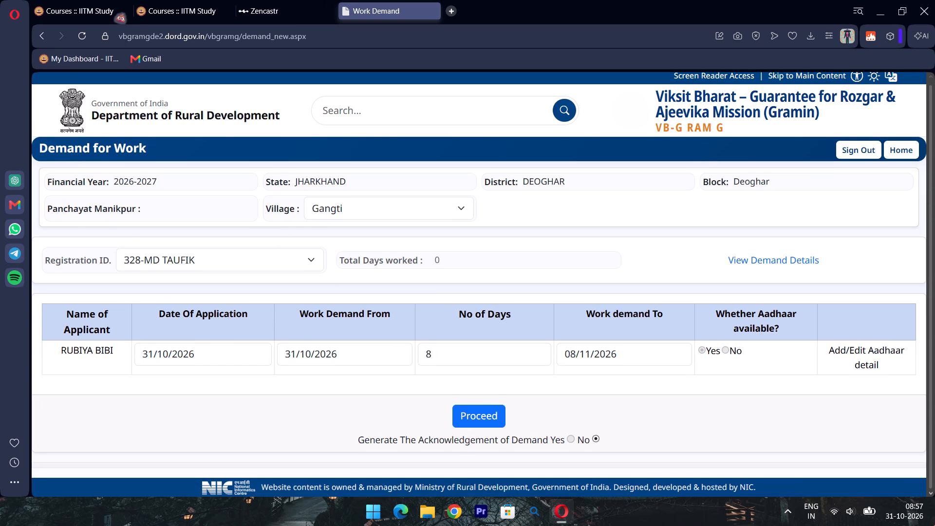
left_click(476, 417)
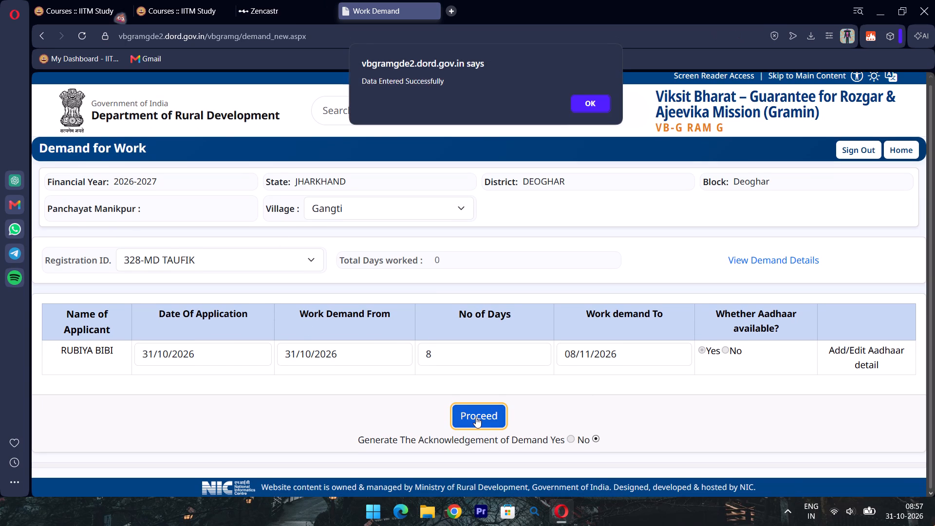
left_click(589, 102)
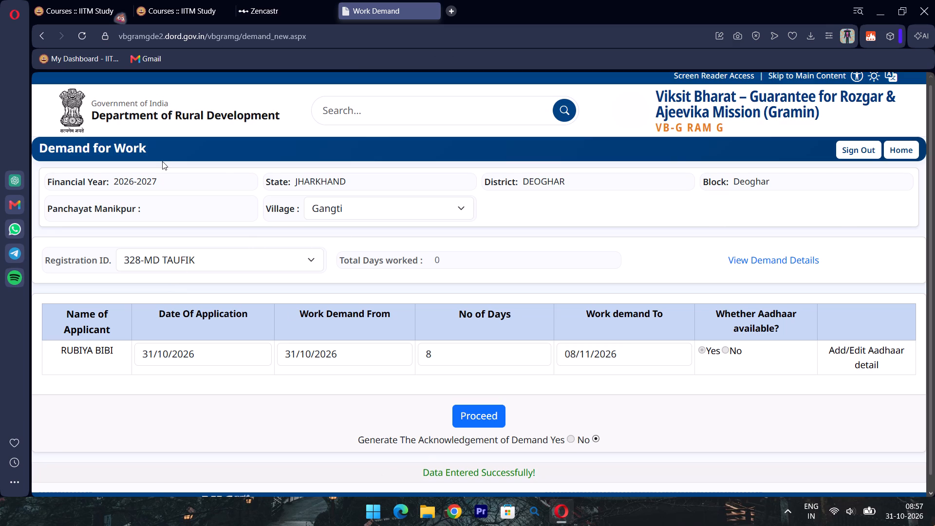
Return to the Gram Panchayat Data Entry home page and open Work Allocation Entry under D.5 Works Allocation.
left_click(906, 151)
scroll(262, 203, "down", 1)
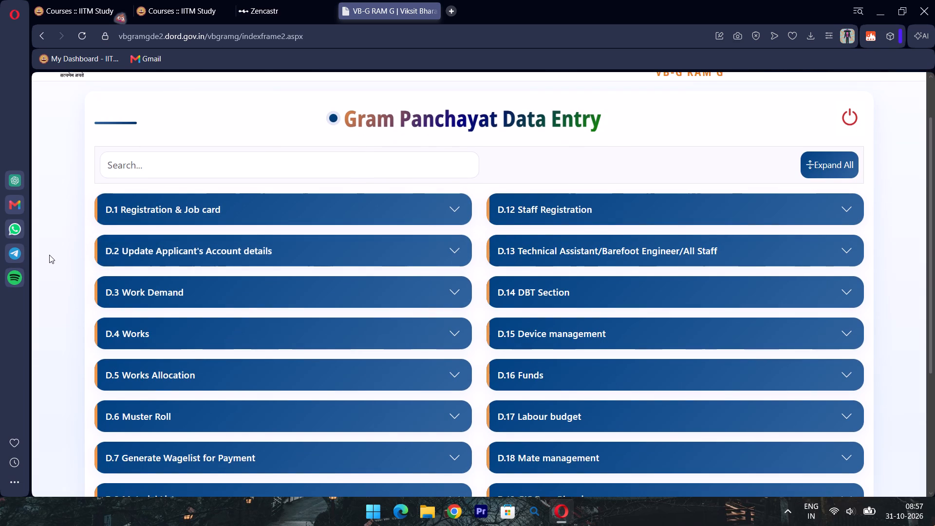
left_click(207, 380)
scroll(206, 339, "down", 2)
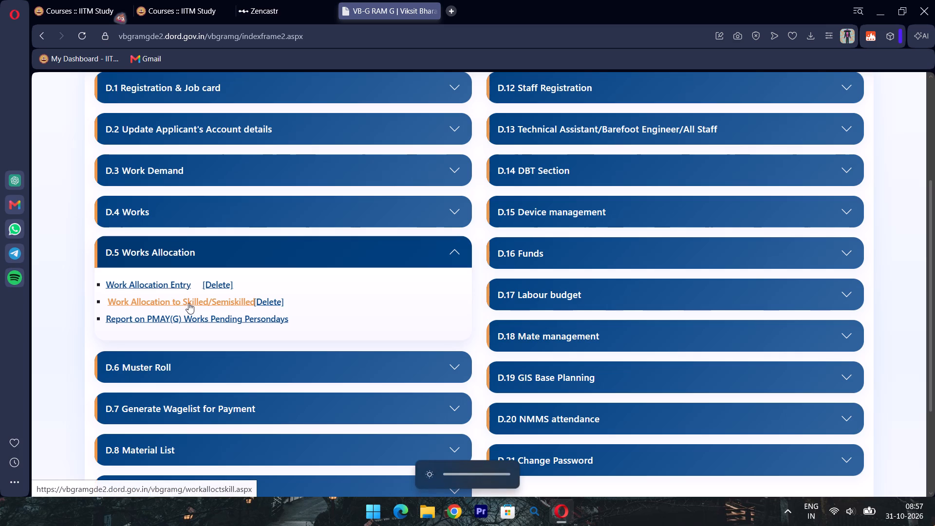
left_click(152, 287)
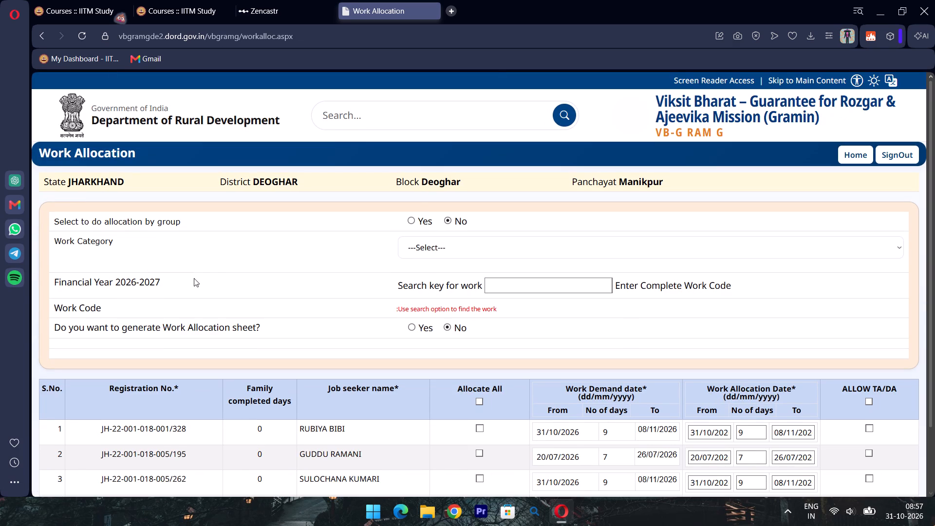
Examine the Work Allocation form, including the job seeker list, the work search key and the Work Category options.
scroll(208, 260, "down", 1)
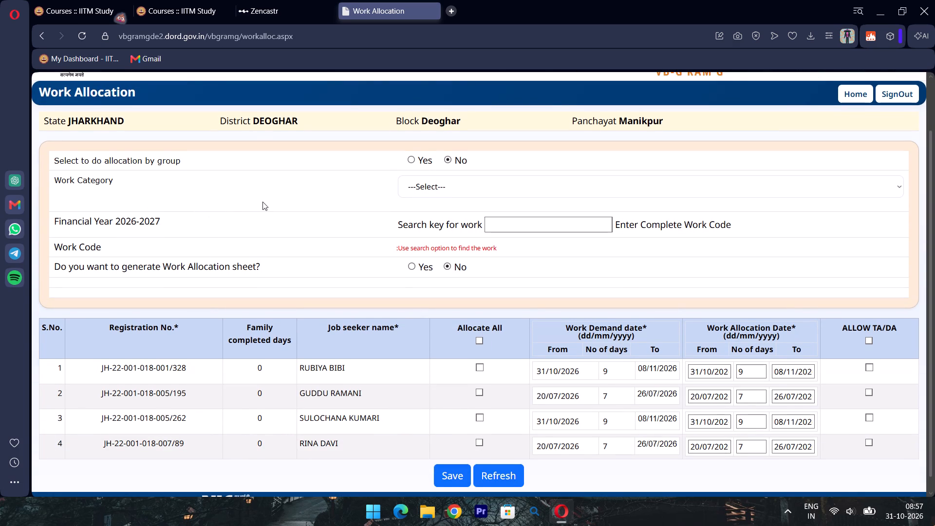
scroll(262, 202, "down", 3)
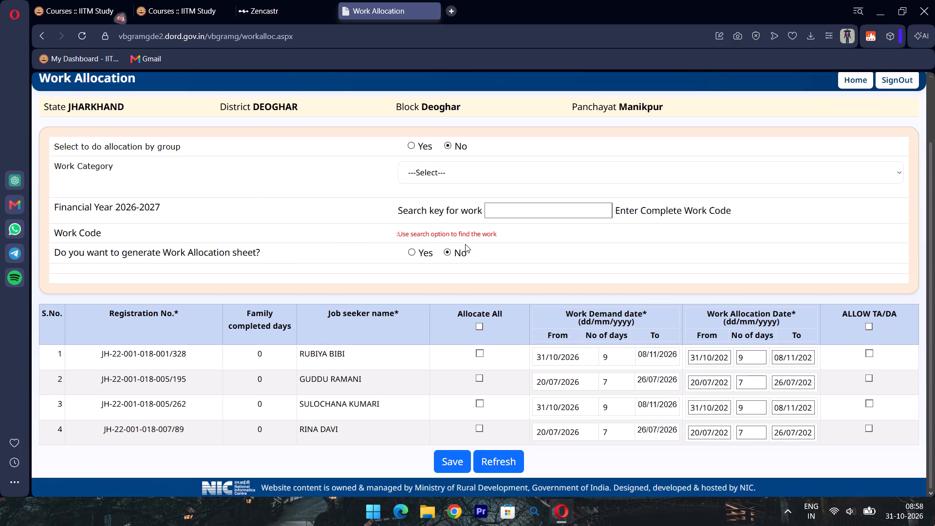
left_click(444, 235)
left_click(516, 210)
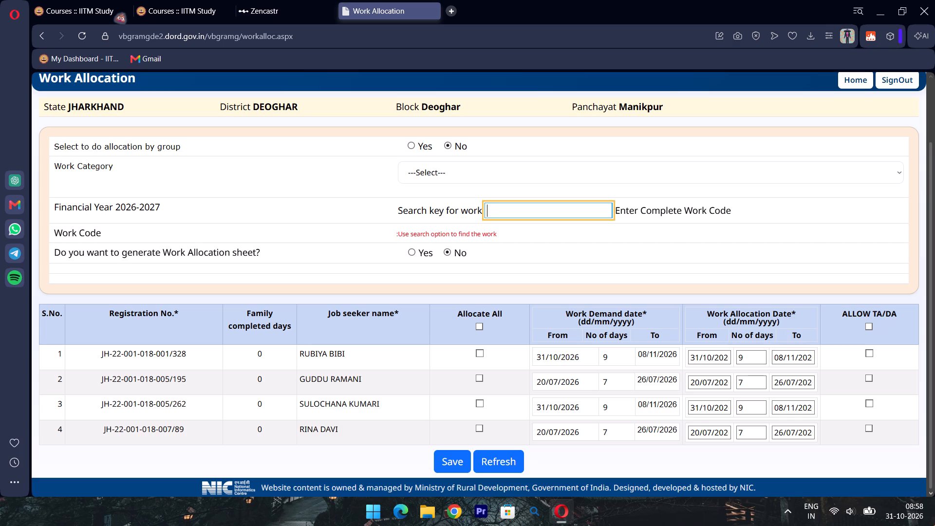
scroll(511, 220, "up", 2)
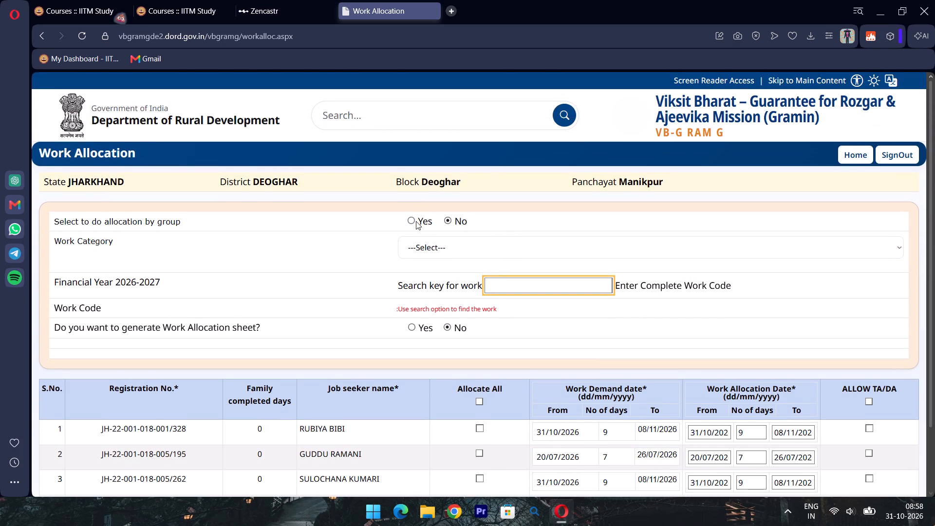
left_click(506, 288)
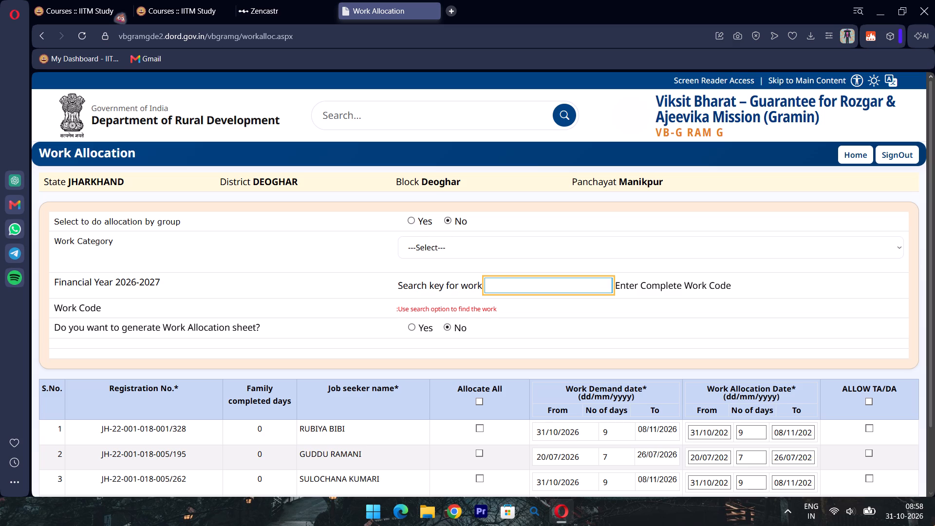
left_click(498, 252)
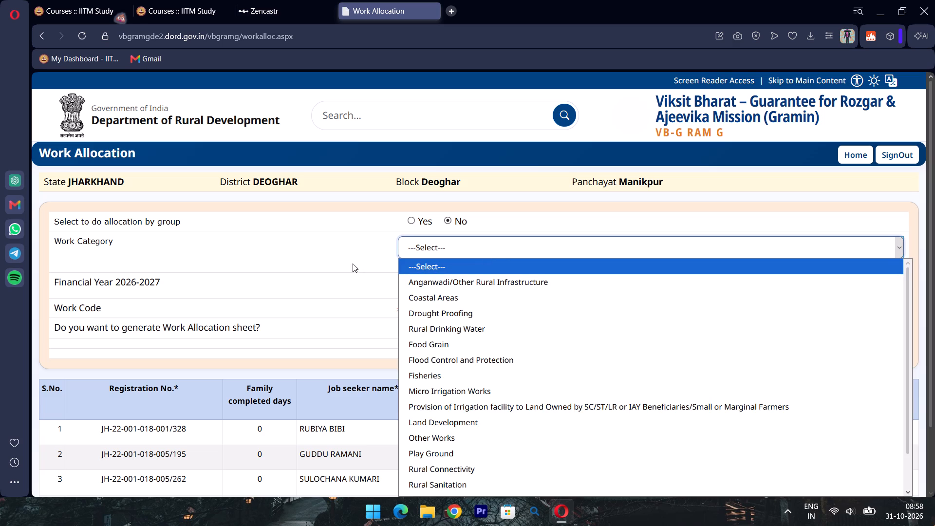
left_click(351, 261)
left_click(504, 286)
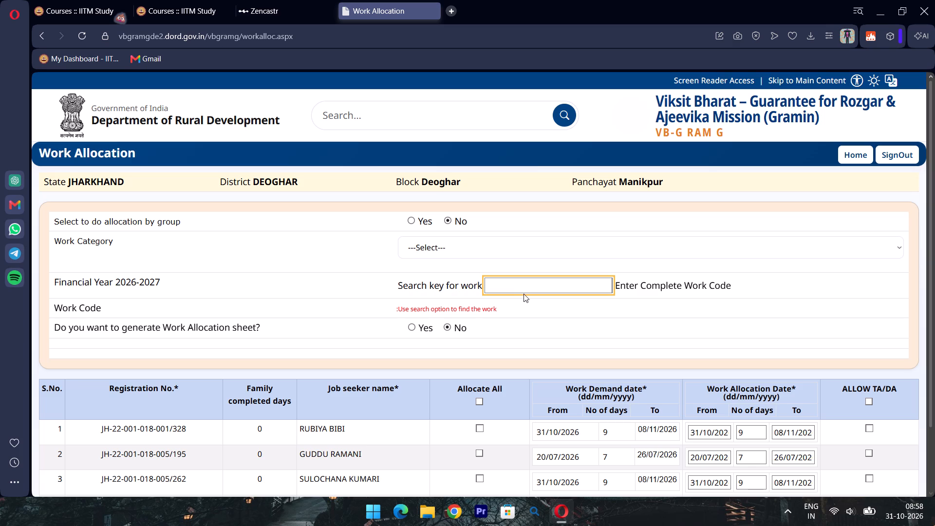
scroll(522, 290, "down", 1)
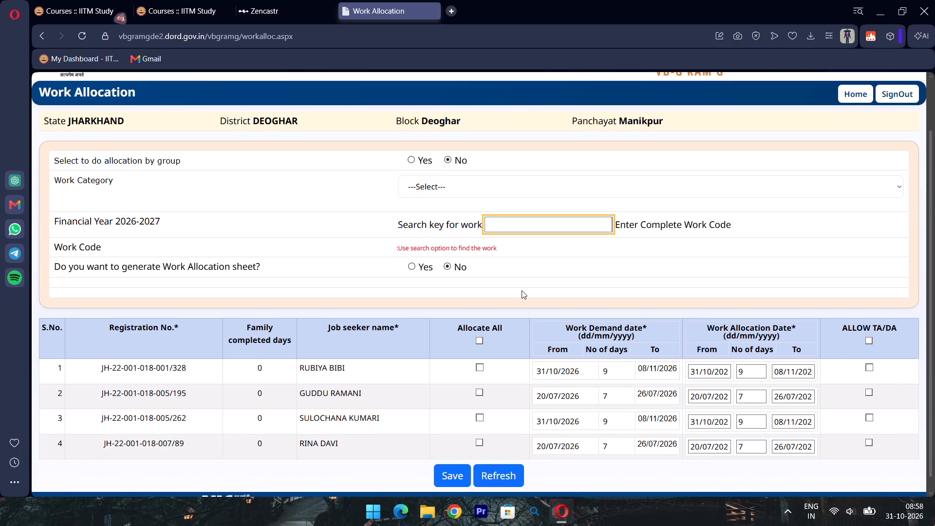
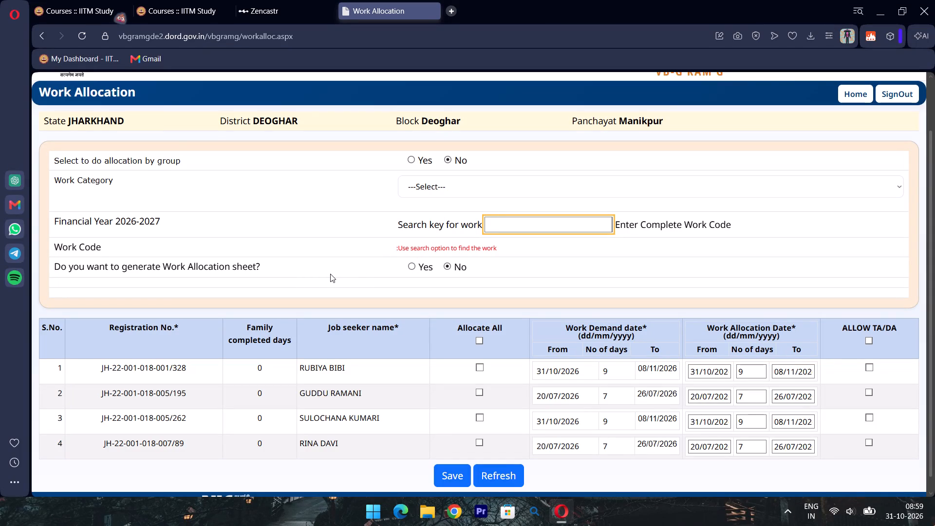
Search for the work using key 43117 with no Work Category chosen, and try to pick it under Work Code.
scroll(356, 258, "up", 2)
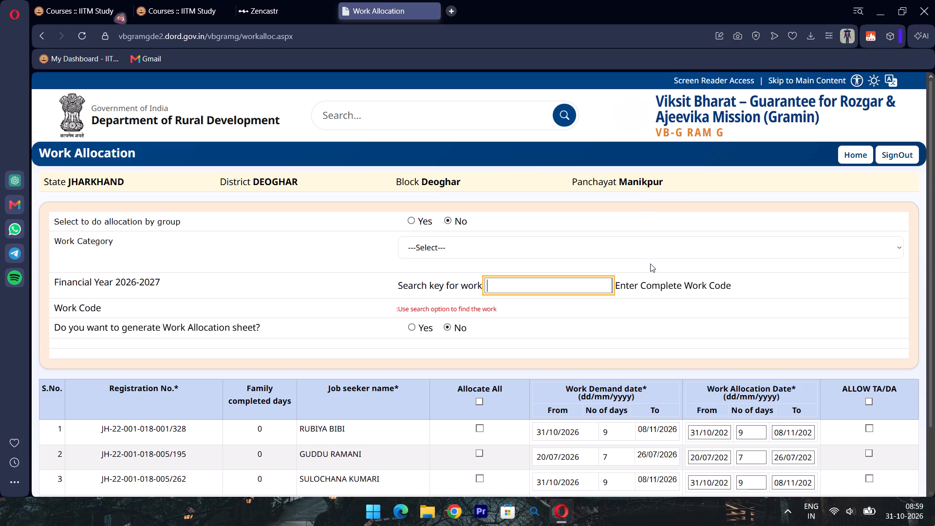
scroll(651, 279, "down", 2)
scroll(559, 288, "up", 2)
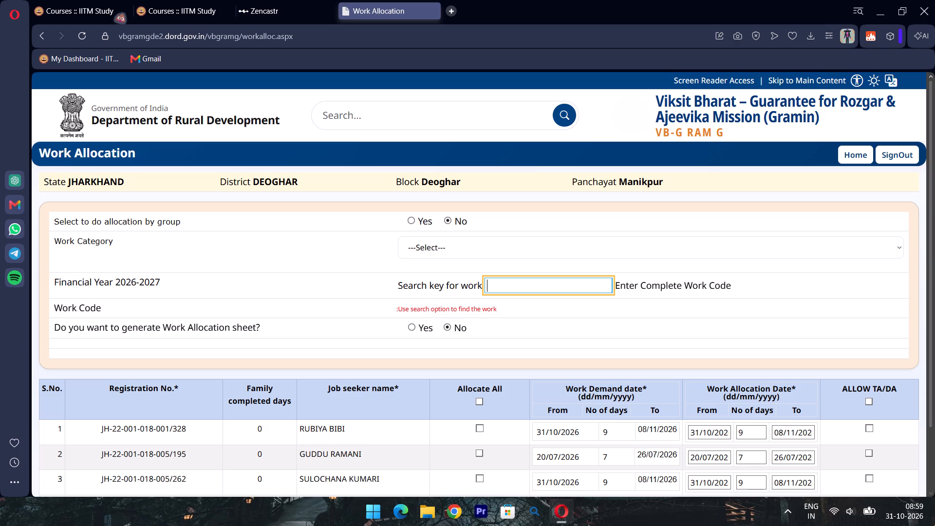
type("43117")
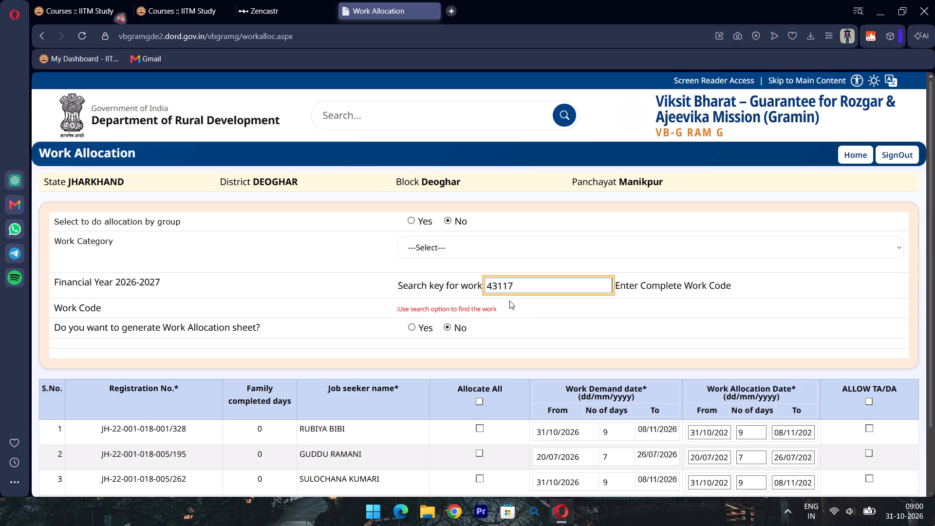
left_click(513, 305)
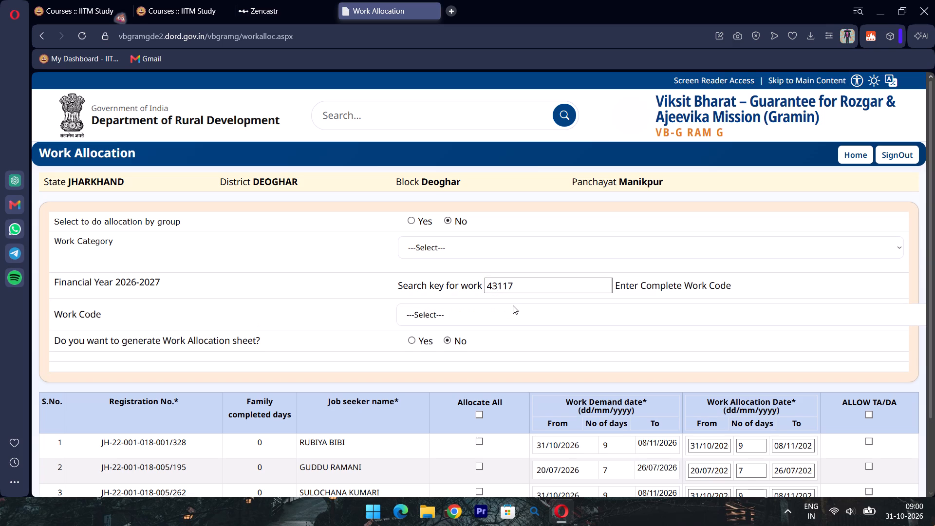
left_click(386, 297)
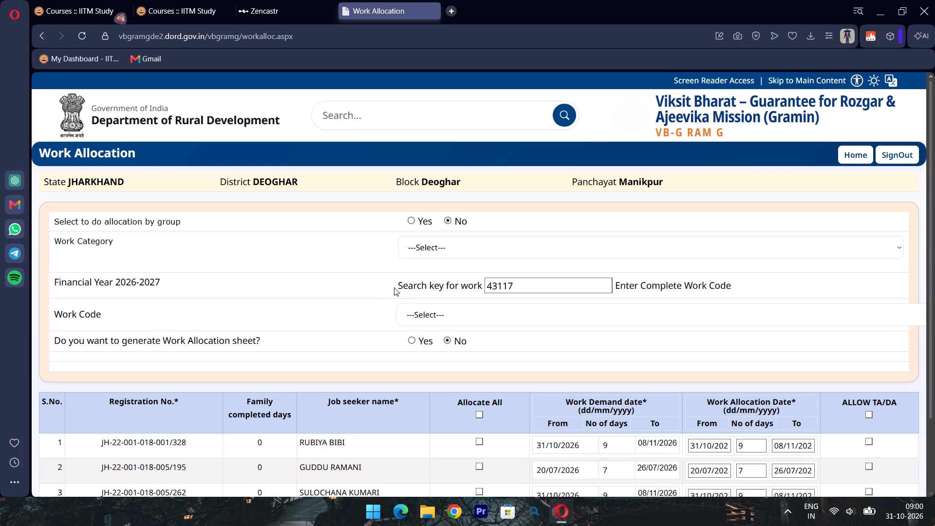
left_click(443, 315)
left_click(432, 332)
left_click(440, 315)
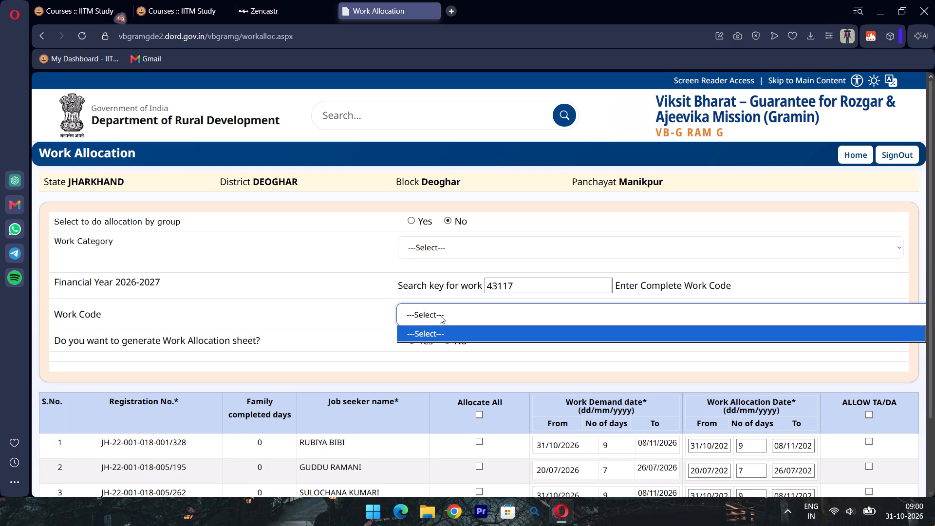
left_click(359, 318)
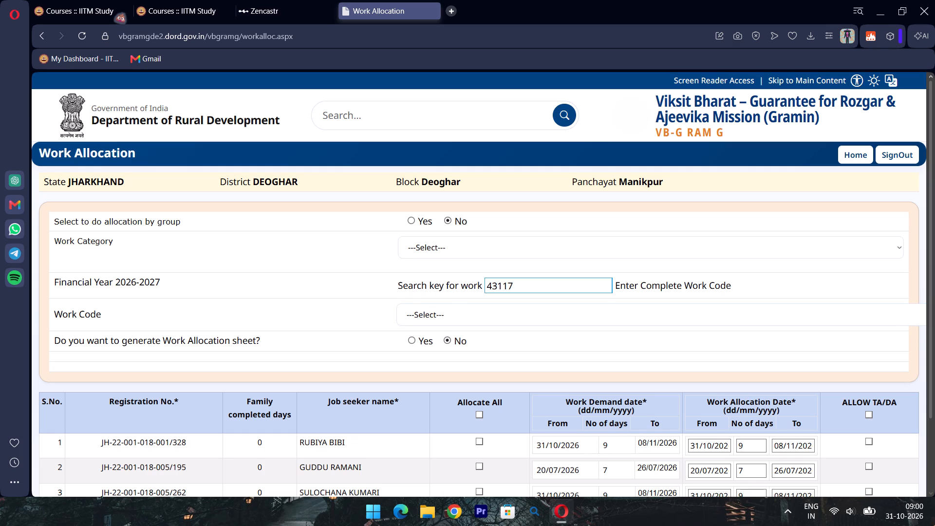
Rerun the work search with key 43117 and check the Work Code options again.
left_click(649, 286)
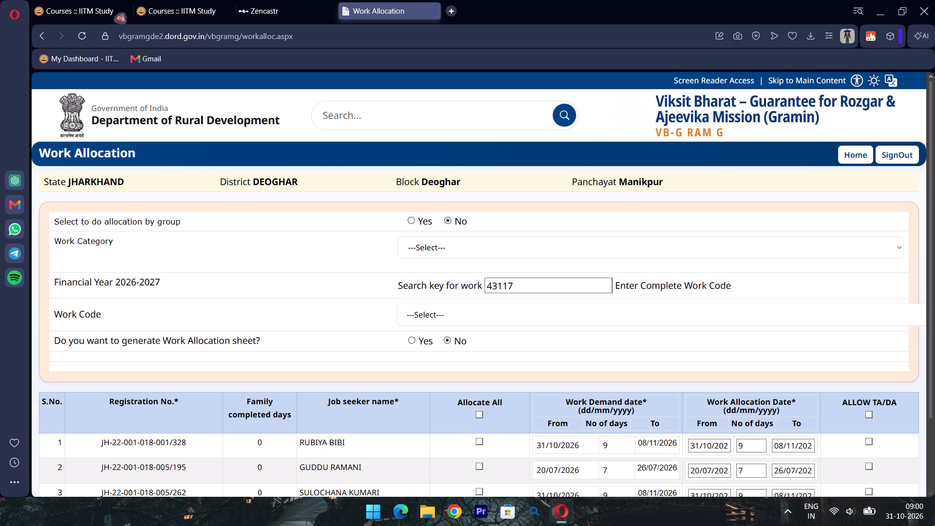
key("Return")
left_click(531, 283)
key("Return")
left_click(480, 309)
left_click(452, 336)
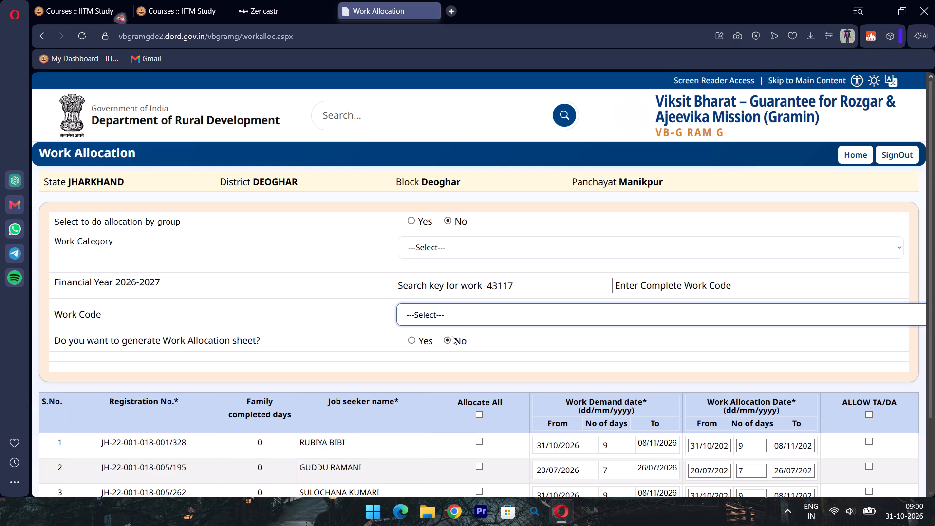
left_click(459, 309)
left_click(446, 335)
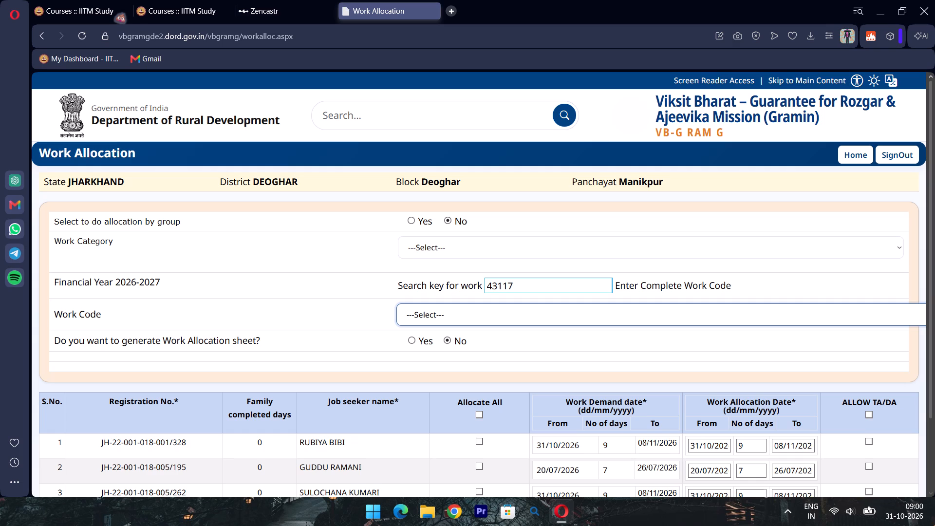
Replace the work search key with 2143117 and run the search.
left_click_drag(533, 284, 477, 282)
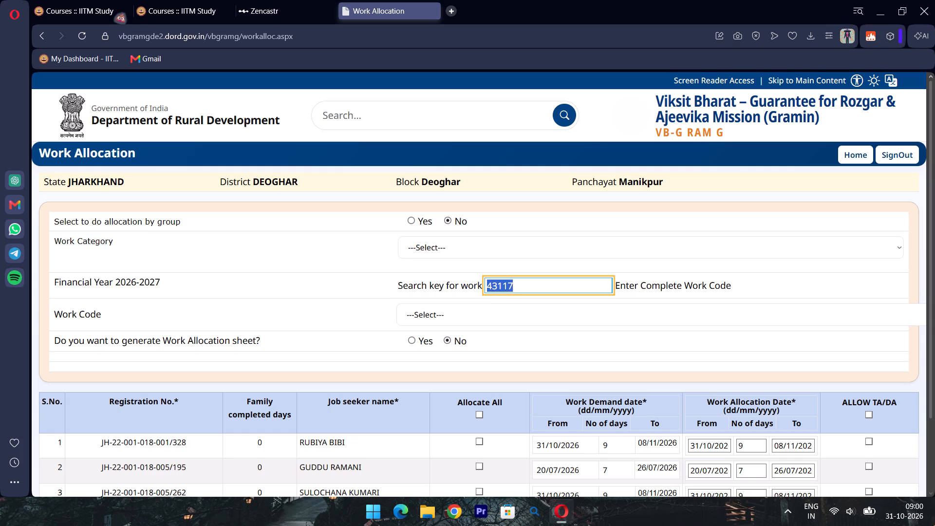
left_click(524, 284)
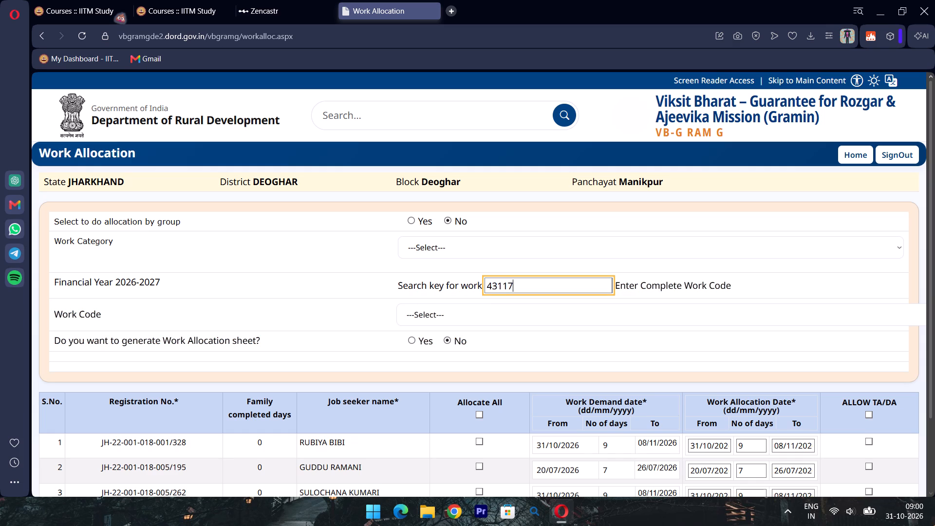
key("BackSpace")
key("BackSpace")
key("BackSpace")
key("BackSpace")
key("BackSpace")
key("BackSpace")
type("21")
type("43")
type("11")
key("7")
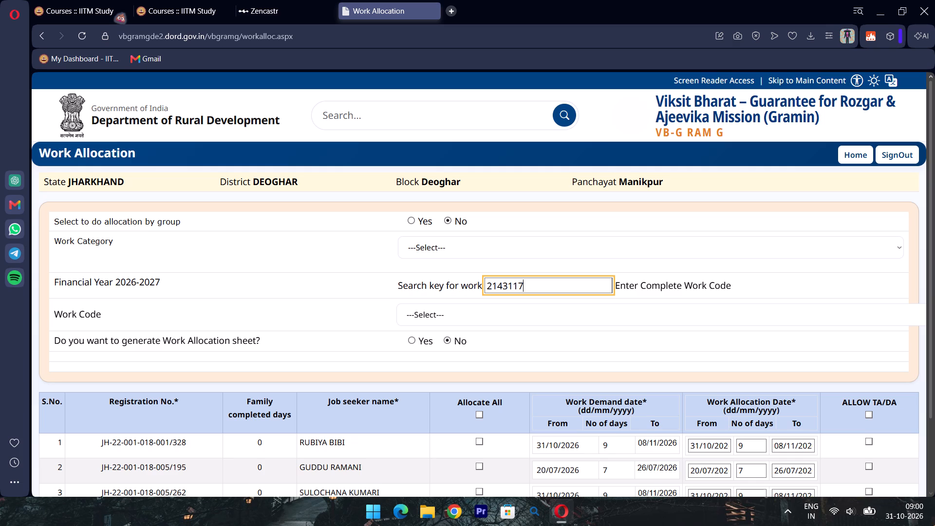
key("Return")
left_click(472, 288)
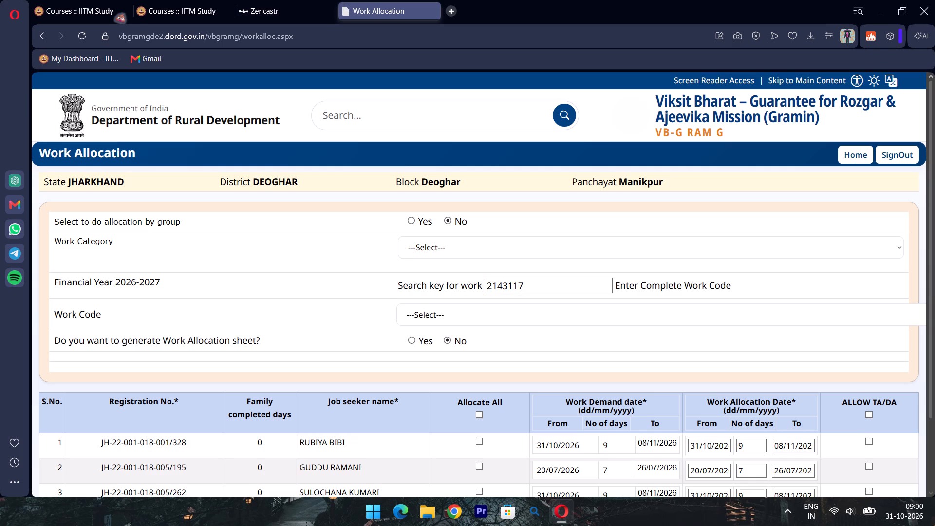
Check the Work Code options for the work matching search key 2143117.
left_click(456, 309)
left_click(457, 316)
left_click(447, 286)
left_click(451, 317)
left_click(451, 317)
left_click(687, 279)
left_click(684, 286)
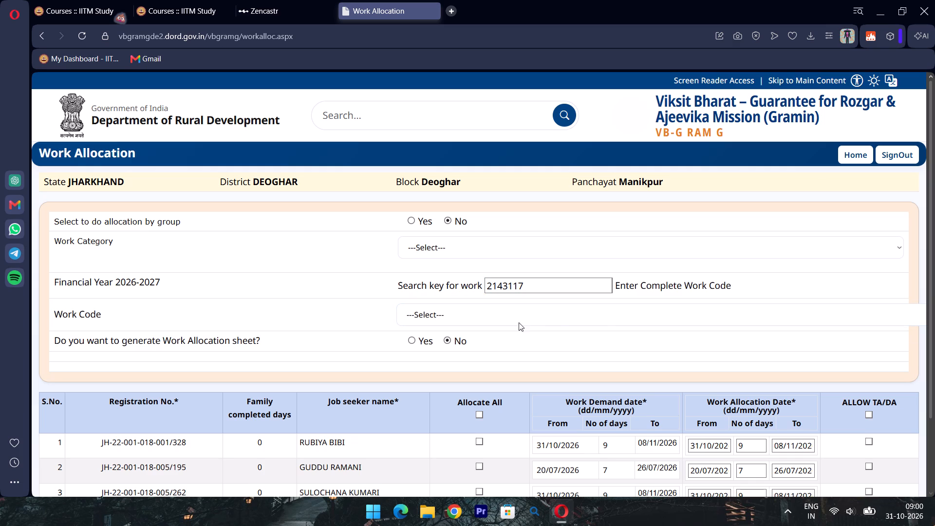
left_click(512, 321)
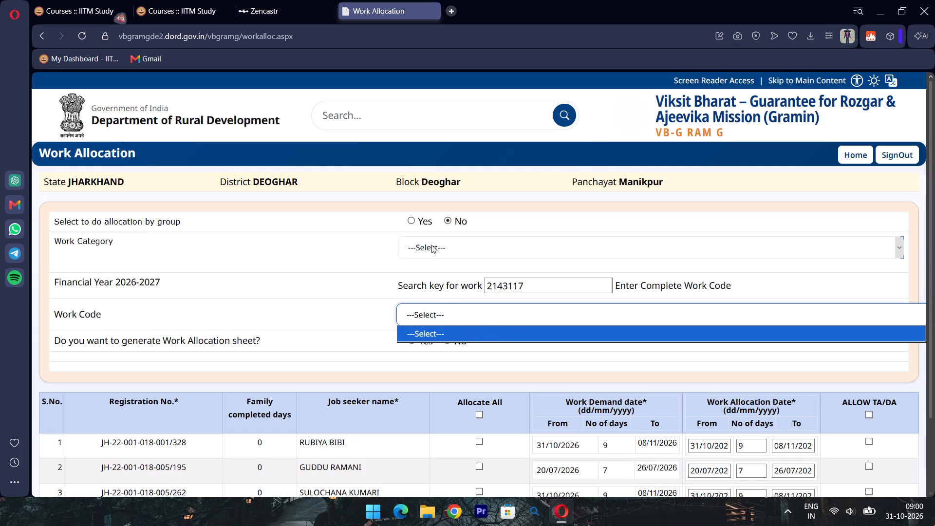
left_click(409, 280)
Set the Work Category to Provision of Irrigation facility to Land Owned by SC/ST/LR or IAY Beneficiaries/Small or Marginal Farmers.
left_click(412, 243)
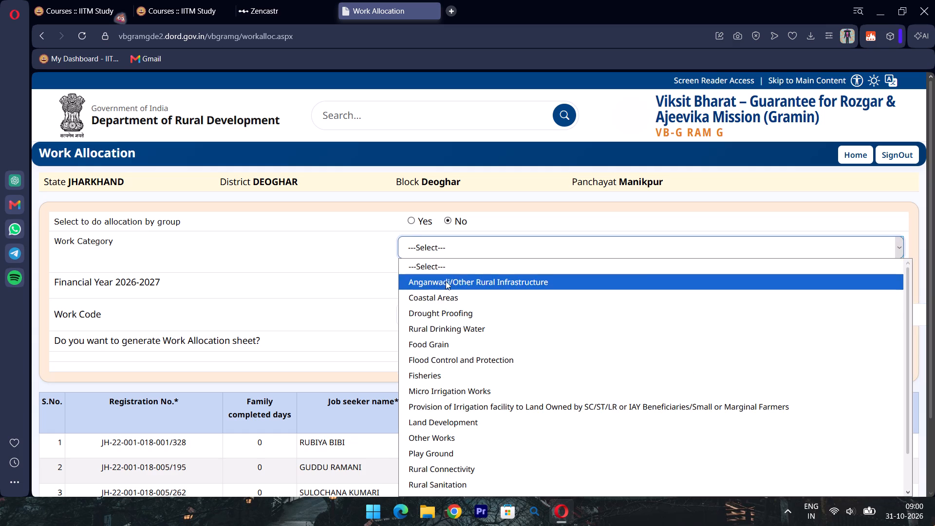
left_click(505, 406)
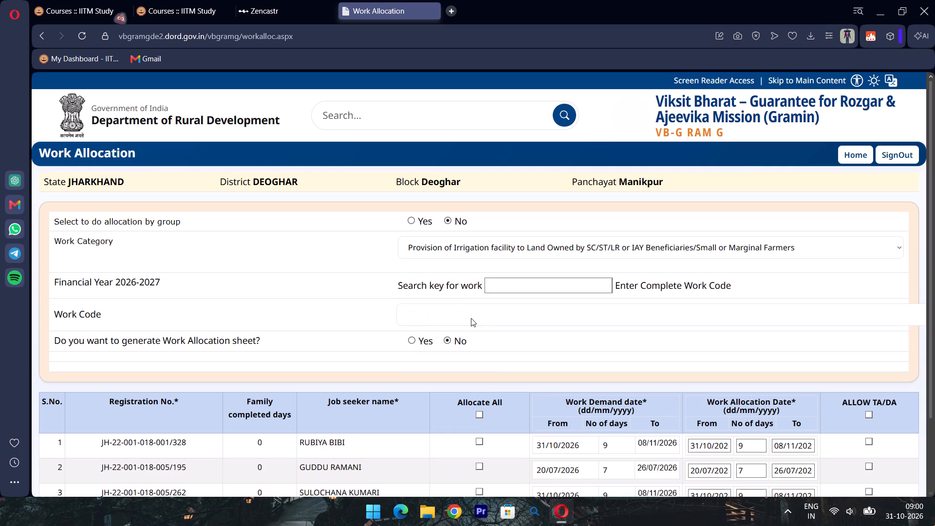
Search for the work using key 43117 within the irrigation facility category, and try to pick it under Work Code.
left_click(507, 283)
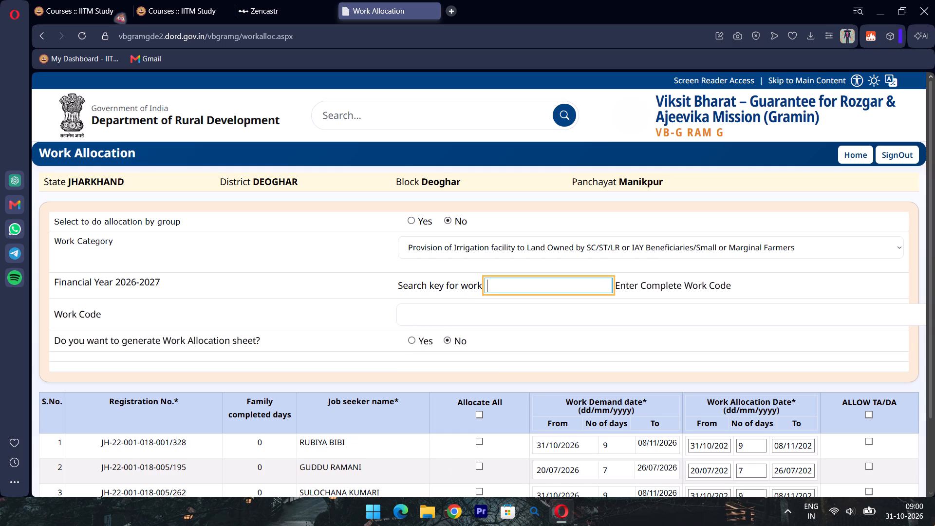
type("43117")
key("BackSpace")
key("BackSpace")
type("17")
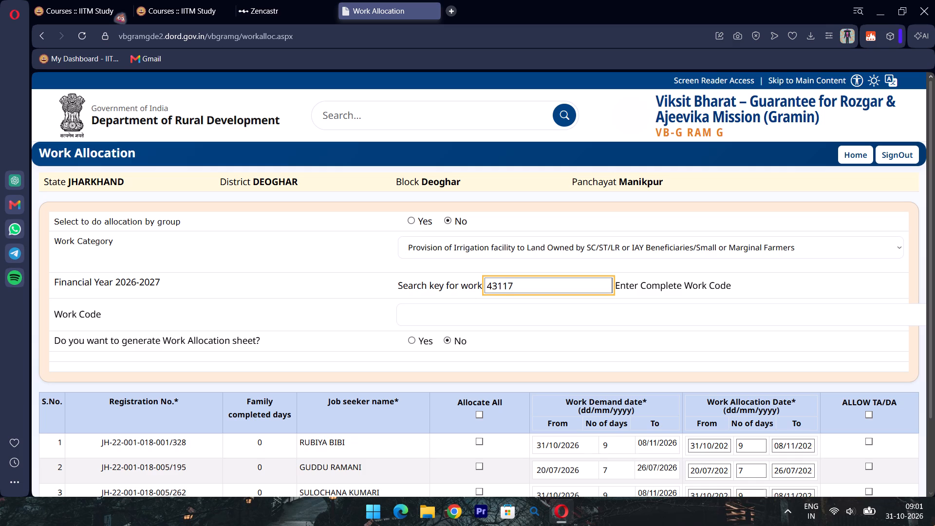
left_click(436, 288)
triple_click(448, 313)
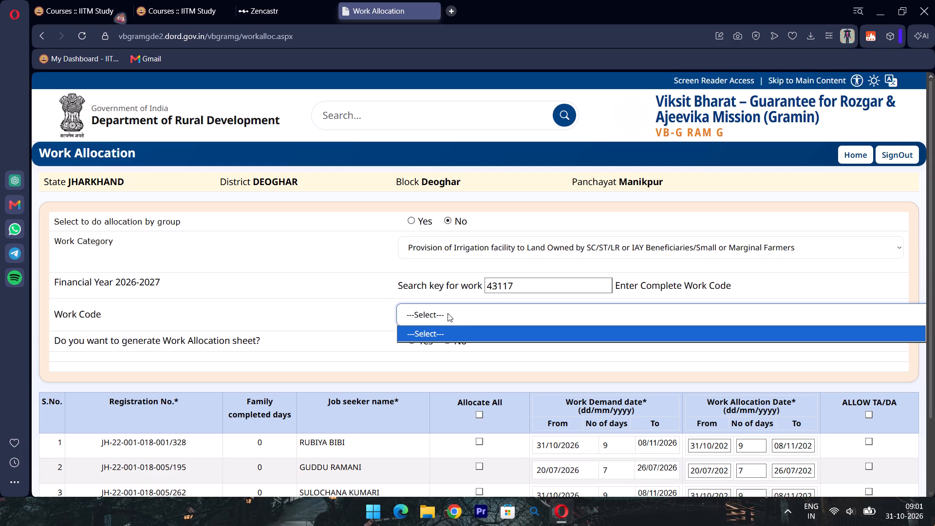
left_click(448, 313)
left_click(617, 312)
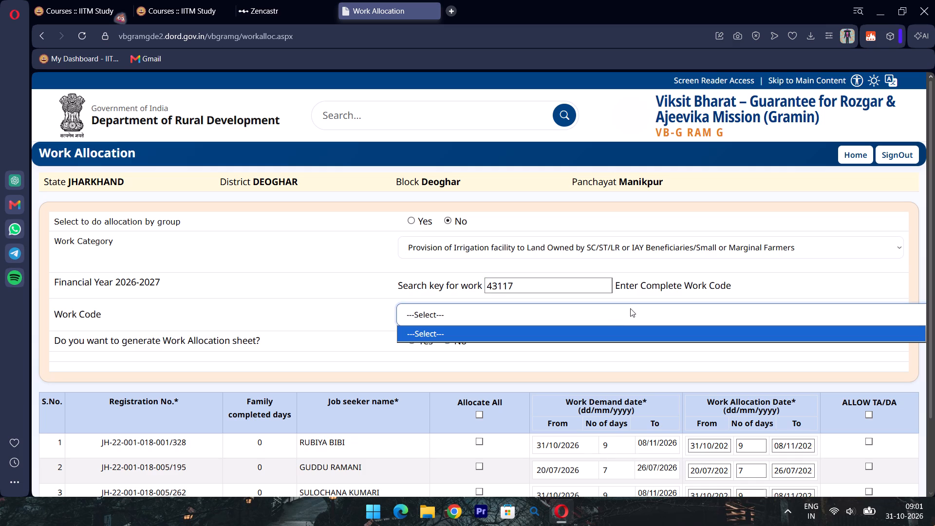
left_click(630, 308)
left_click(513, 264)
Change the Work Category to Rural Sanitation.
left_click(510, 253)
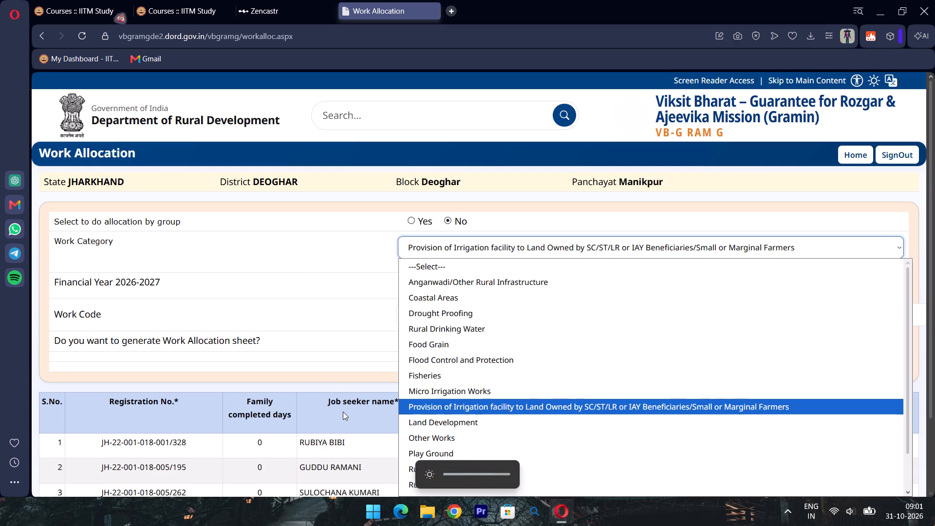
scroll(525, 377, "down", 1)
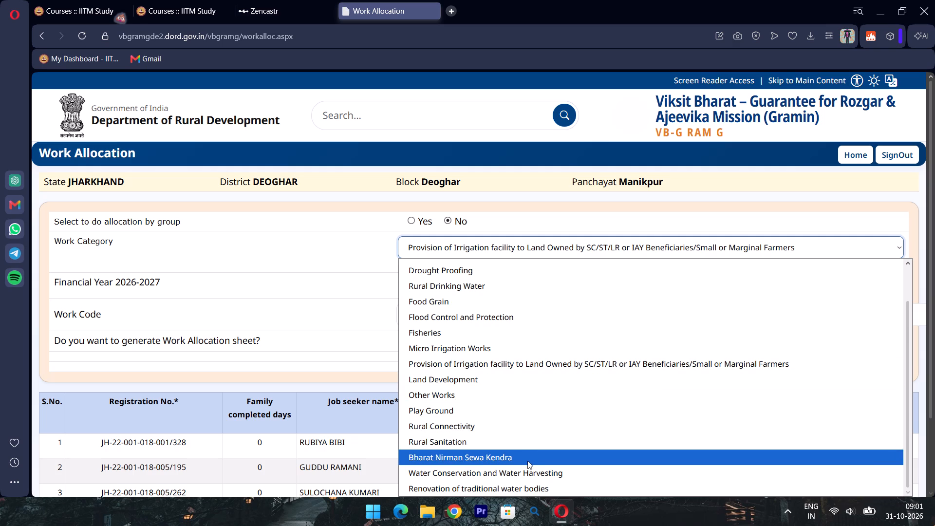
scroll(563, 385, "down", 1)
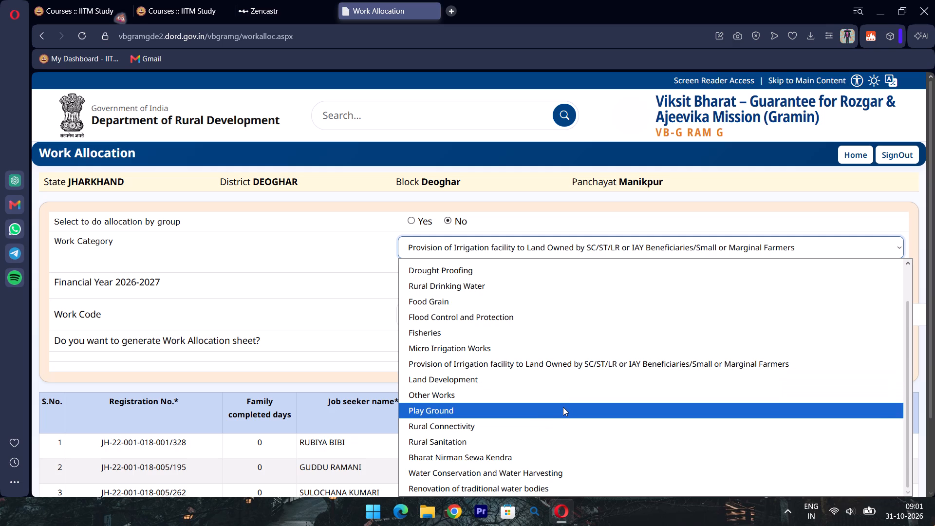
left_click(492, 443)
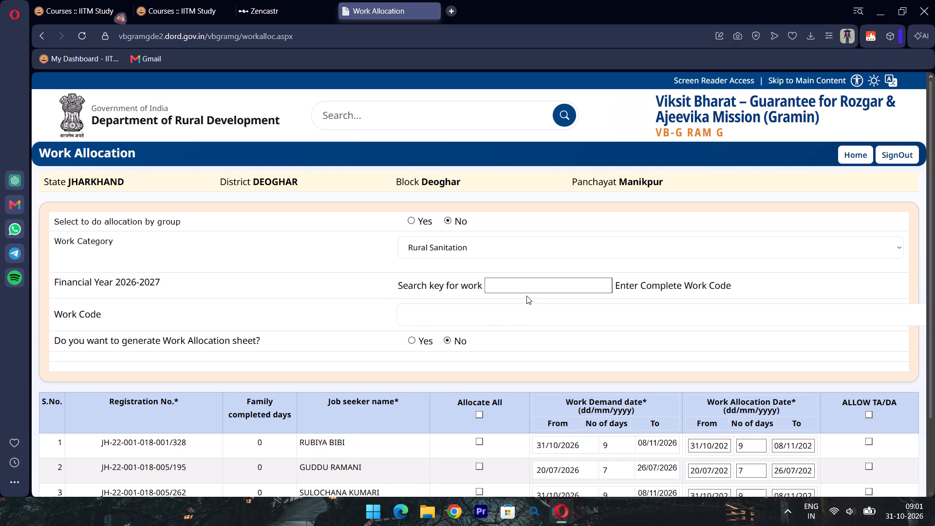
Search for the work using key 43117 within Rural Sanitation and check the Work Code options.
left_click(531, 284)
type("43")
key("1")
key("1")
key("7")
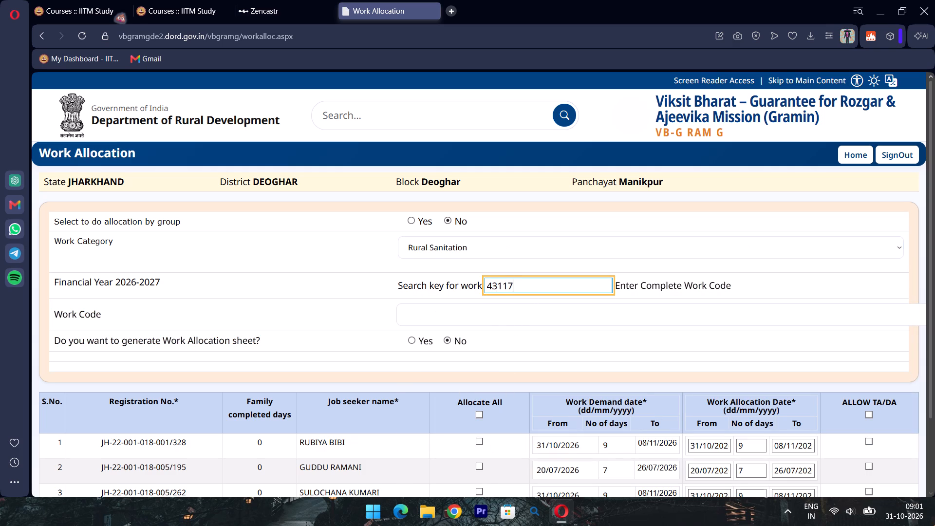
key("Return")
left_click(661, 287)
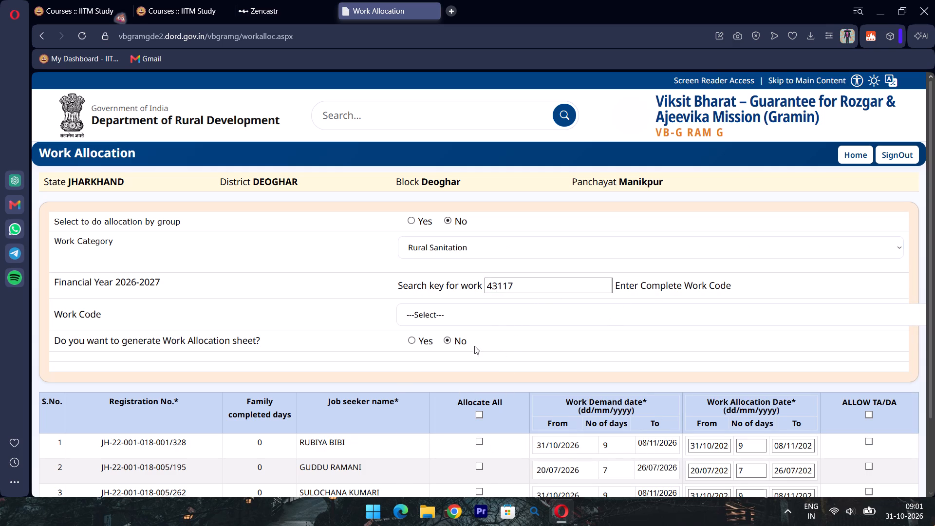
left_click(451, 319)
left_click(451, 319)
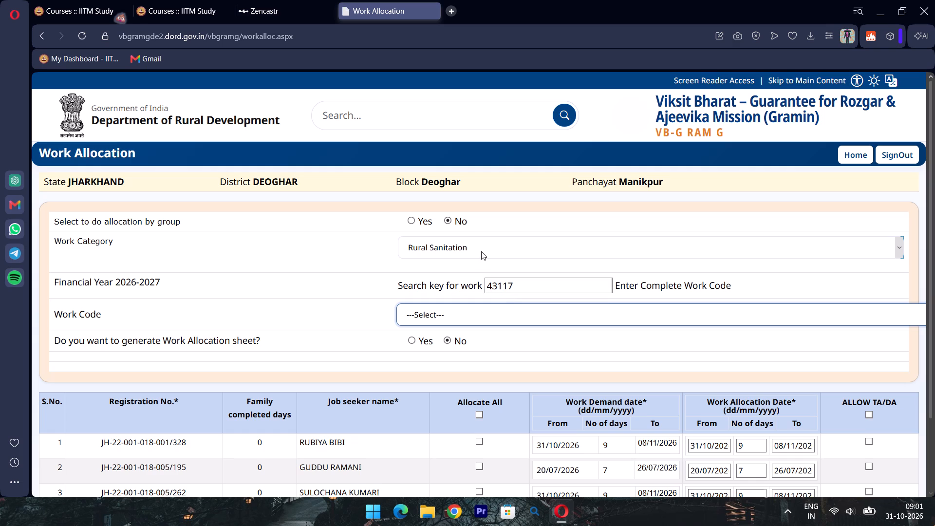
Change the work search key to 2143117 within Rural Sanitation and check the Work Code options.
left_click(481, 251)
left_click(369, 269)
double_click(550, 289)
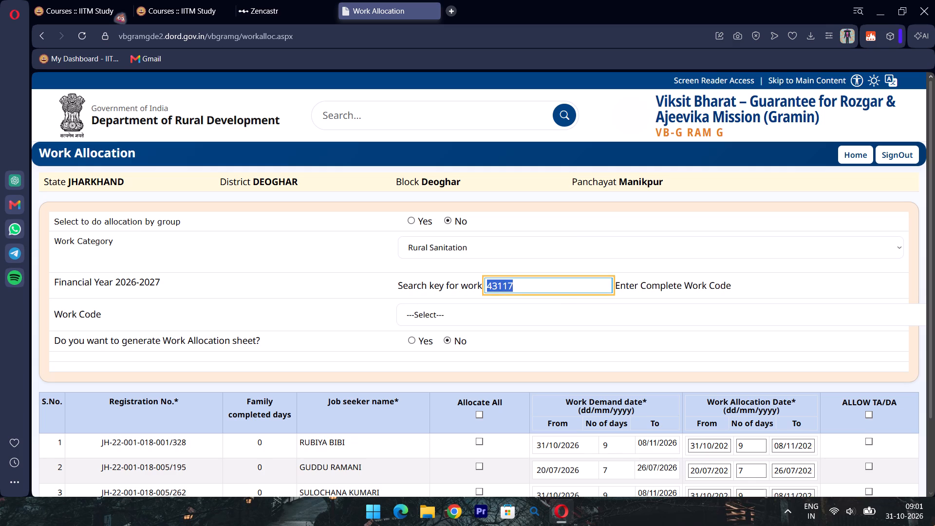
left_click(486, 284)
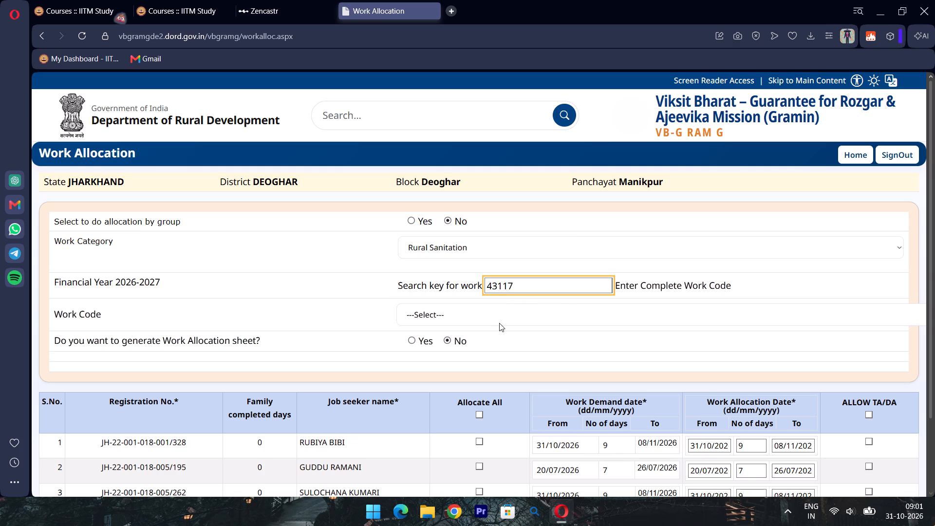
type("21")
left_click(743, 288)
left_click(536, 281)
key("Return")
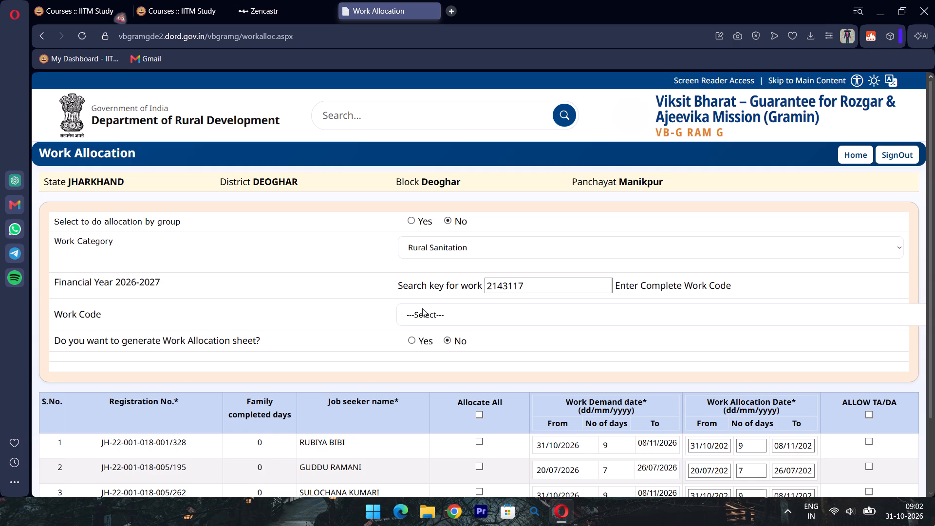
left_click(401, 300)
double_click(454, 322)
Search for key 2143117 under Provision of Irrigation facility to Land Owned by SC/ST/LR or IAY Beneficiaries/Small or Marginal Farmers, and check the Work Code options.
left_click(453, 256)
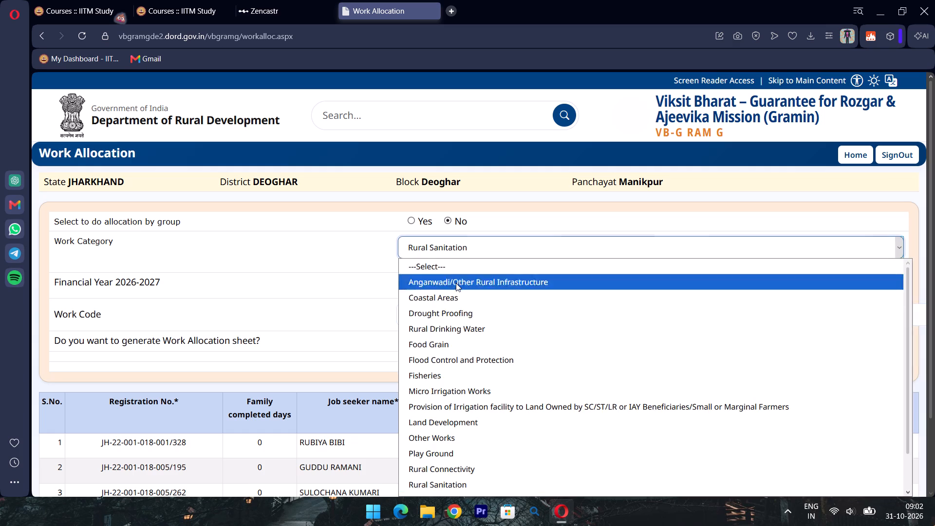
left_click(452, 408)
left_click(528, 284)
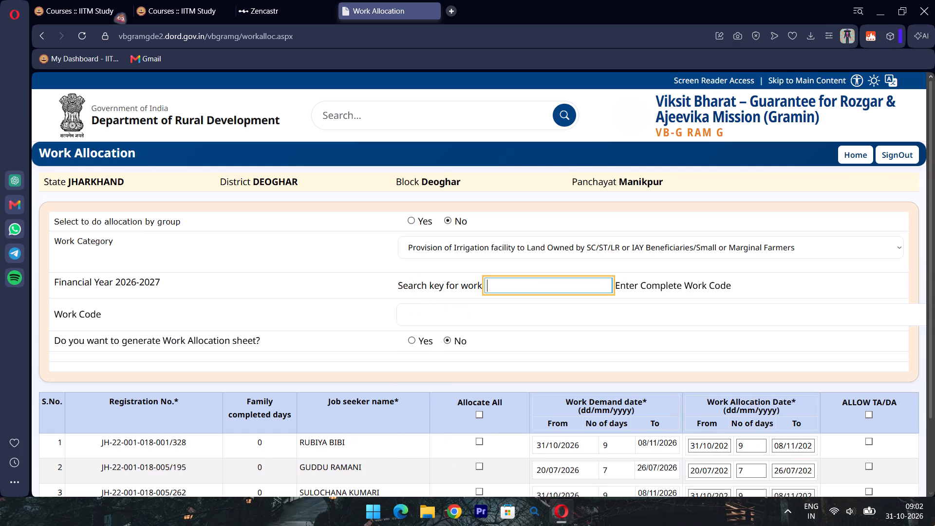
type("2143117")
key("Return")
left_click(446, 314)
triple_click(446, 314)
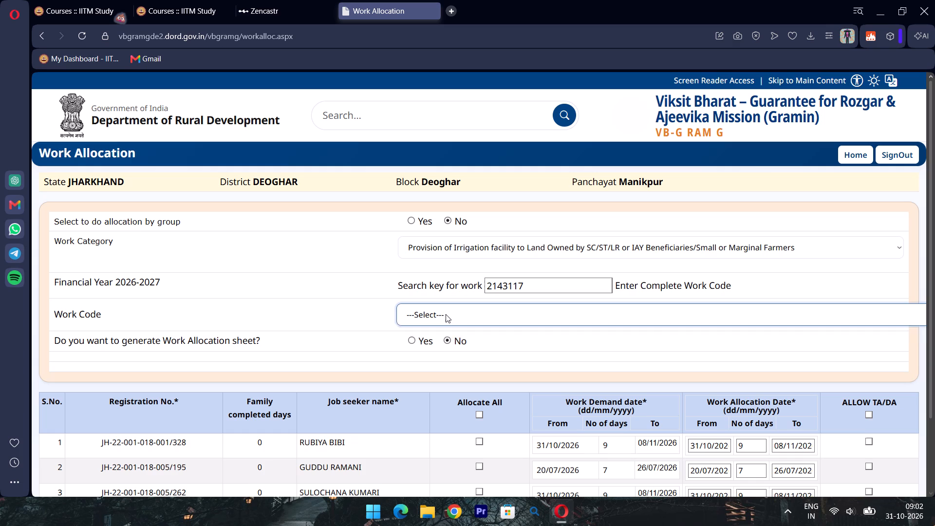
double_click(446, 314)
Set the Work Category back to Rural Sanitation, search for key 2143117 and check the Work Code options.
left_click(448, 251)
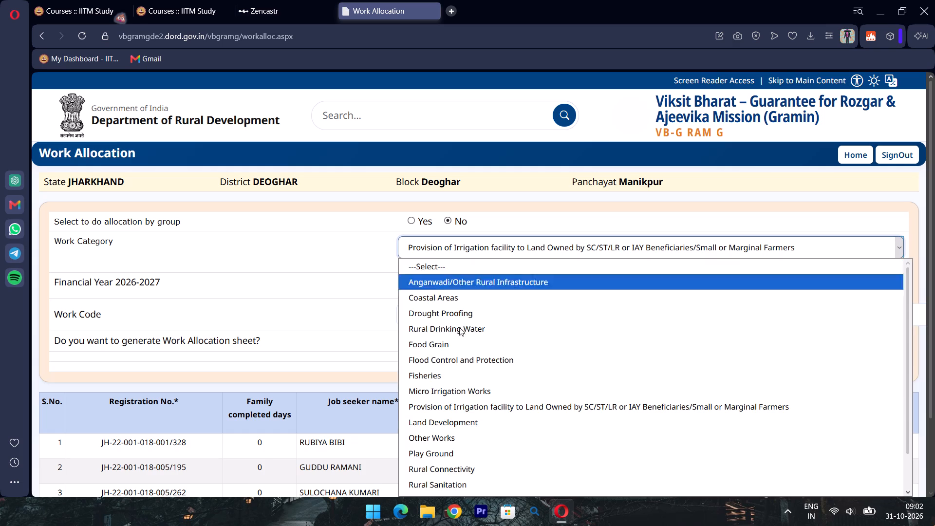
left_click(451, 480)
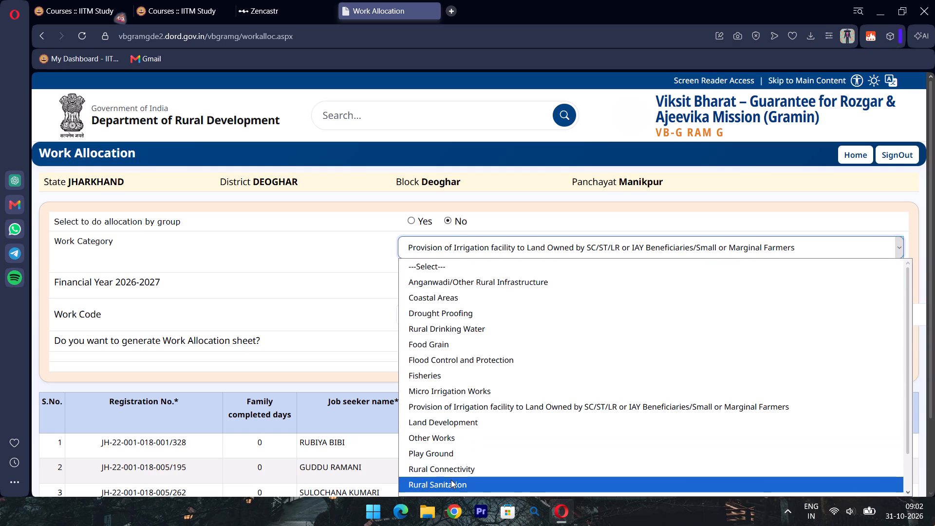
left_click(508, 278)
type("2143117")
left_click(472, 283)
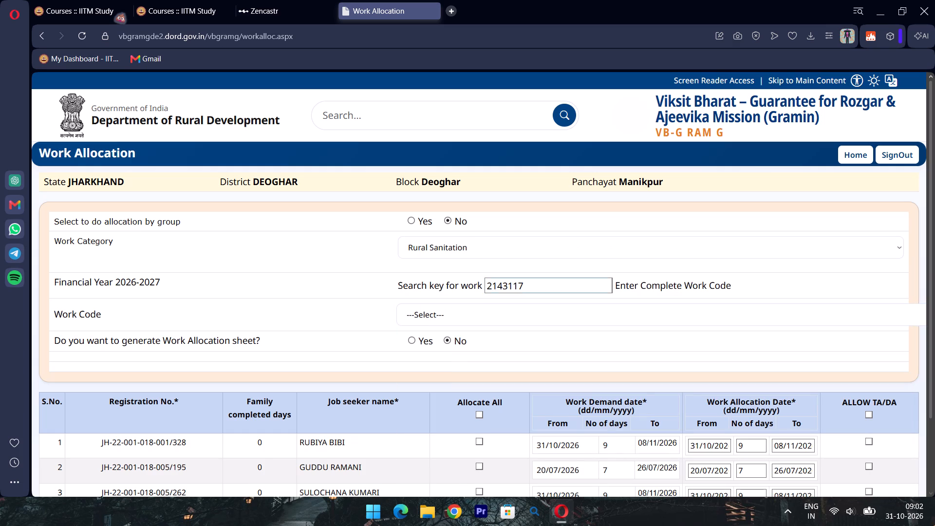
left_click(537, 281)
key("Return")
left_click(429, 282)
triple_click(443, 318)
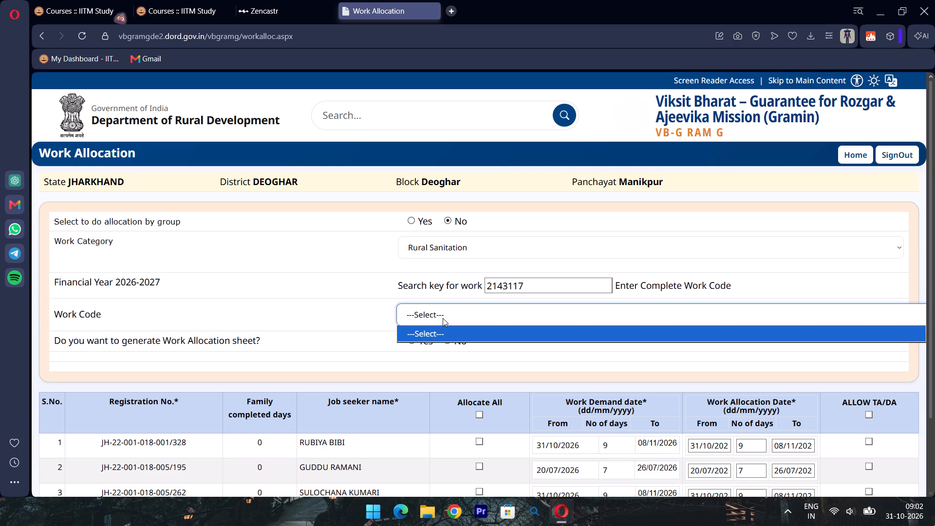
left_click(443, 318)
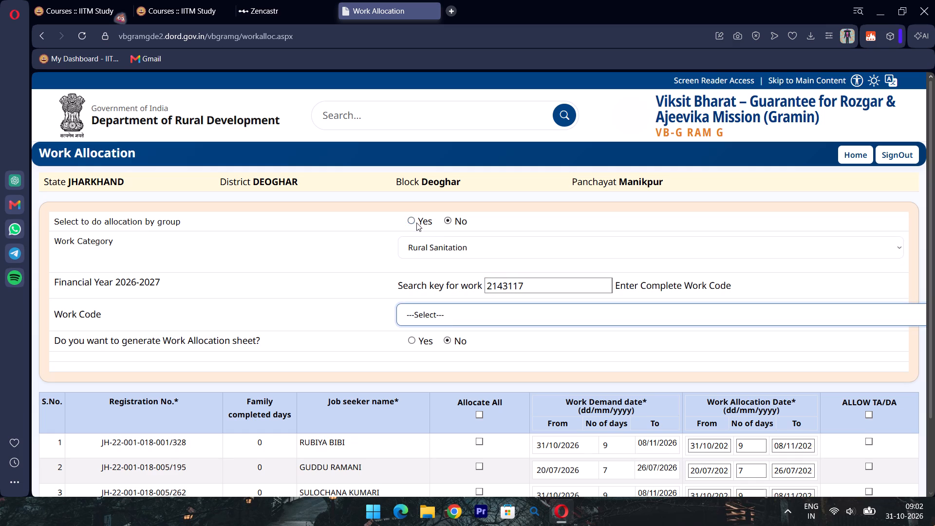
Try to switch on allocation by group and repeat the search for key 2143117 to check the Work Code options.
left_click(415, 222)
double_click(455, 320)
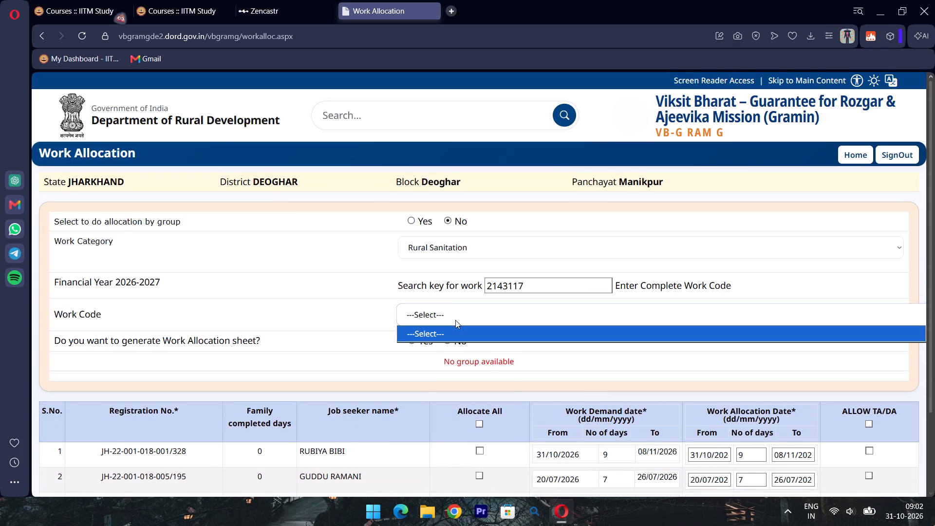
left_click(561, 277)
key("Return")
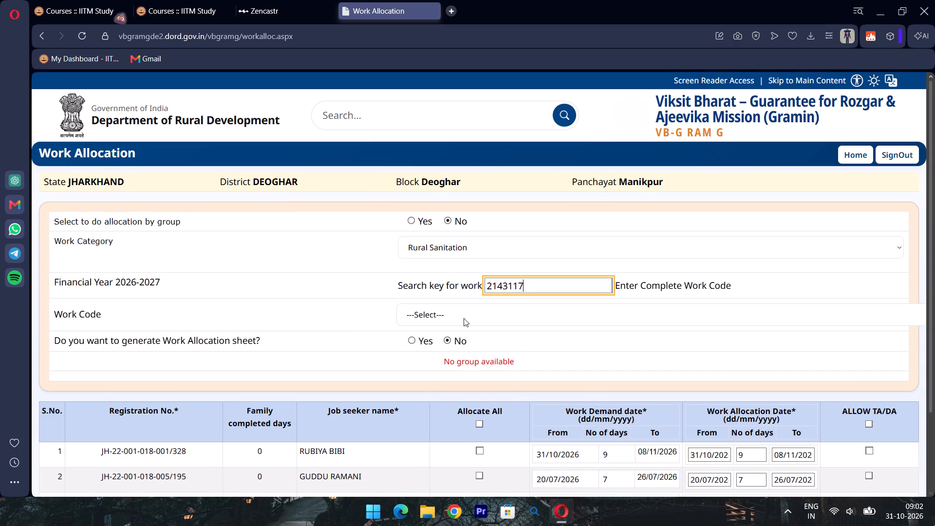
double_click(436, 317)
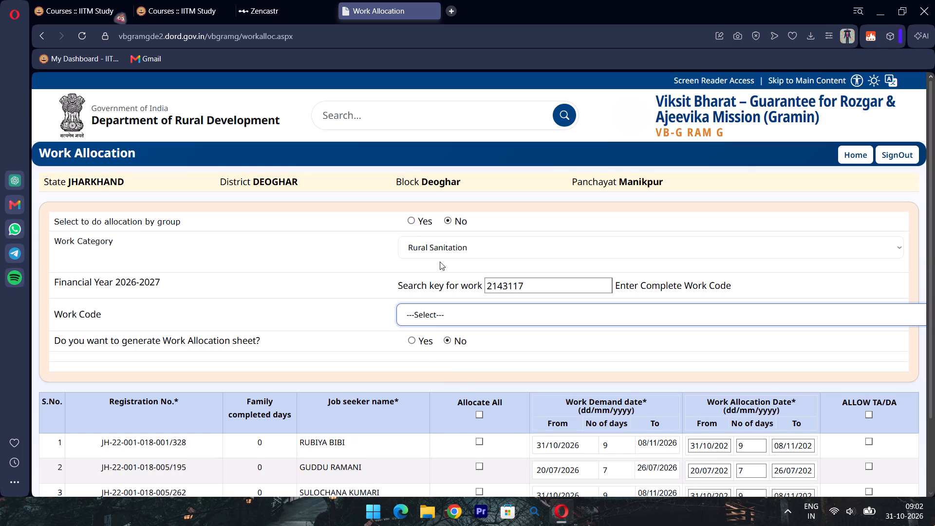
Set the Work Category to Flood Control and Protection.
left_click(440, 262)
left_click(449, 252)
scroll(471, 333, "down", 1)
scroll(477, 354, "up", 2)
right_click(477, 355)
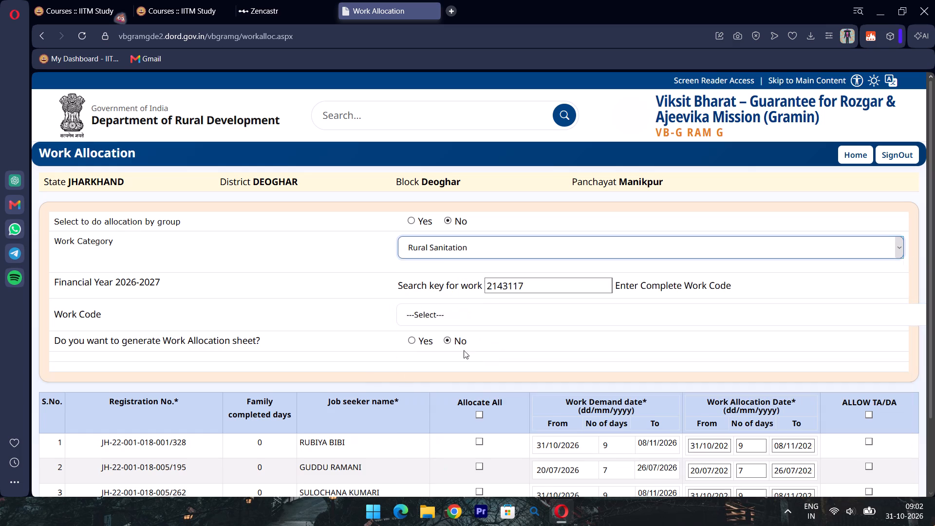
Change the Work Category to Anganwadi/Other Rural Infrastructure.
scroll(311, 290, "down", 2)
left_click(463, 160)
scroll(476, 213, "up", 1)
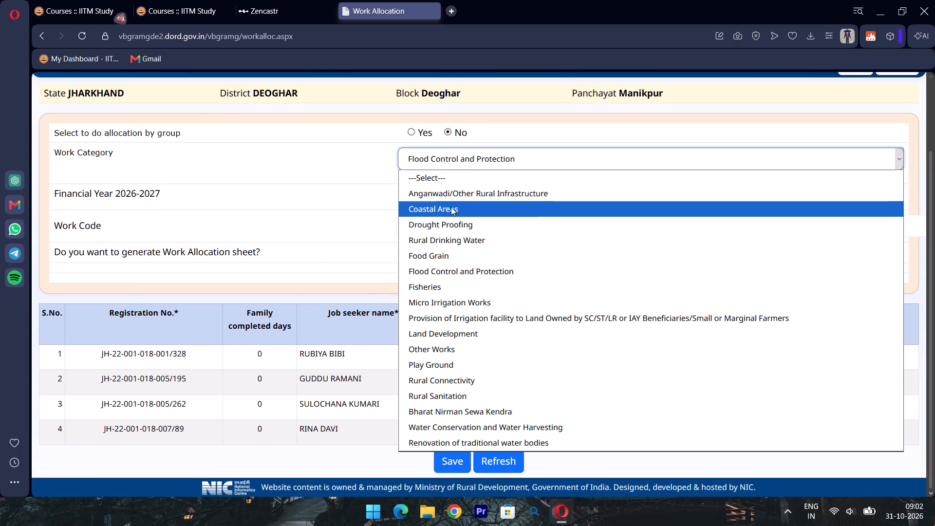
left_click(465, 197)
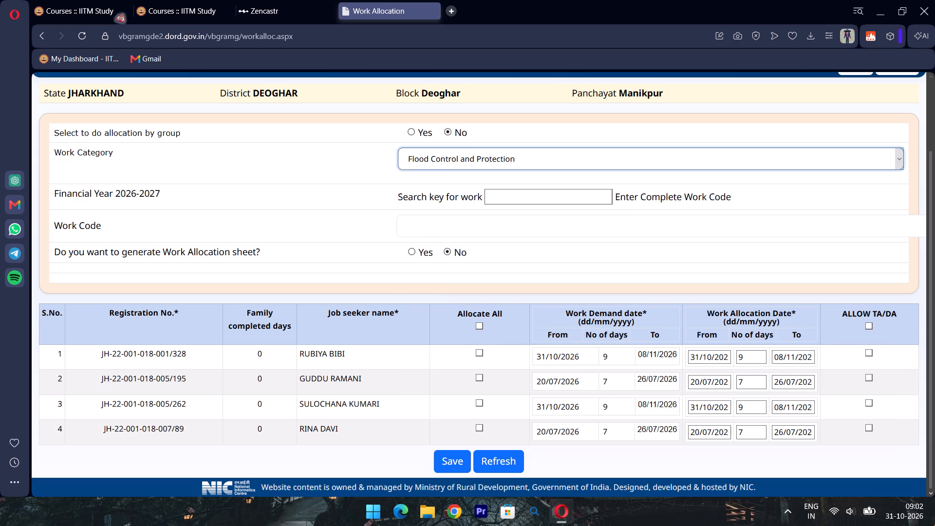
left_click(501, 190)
Set the Work Category to Coastal Areas, search for key 2143117 and check the Work Code options.
left_click(469, 159)
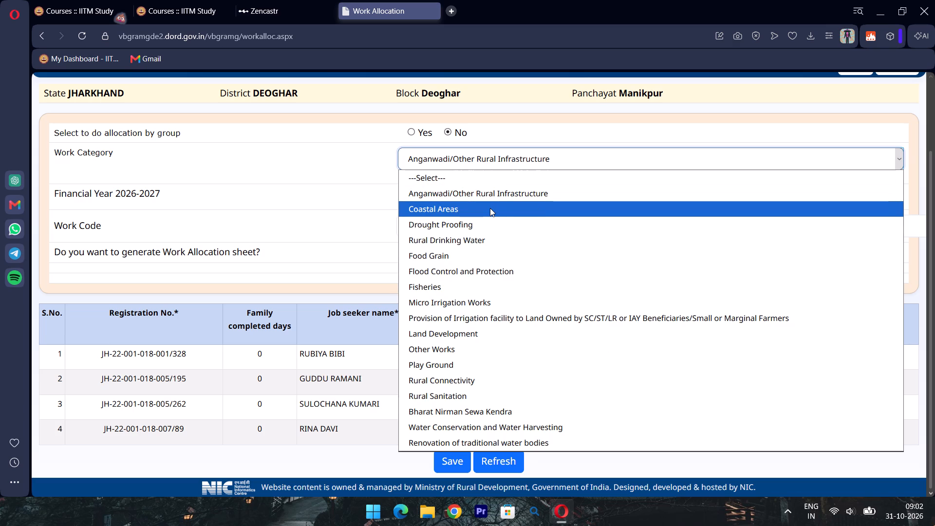
left_click(472, 211)
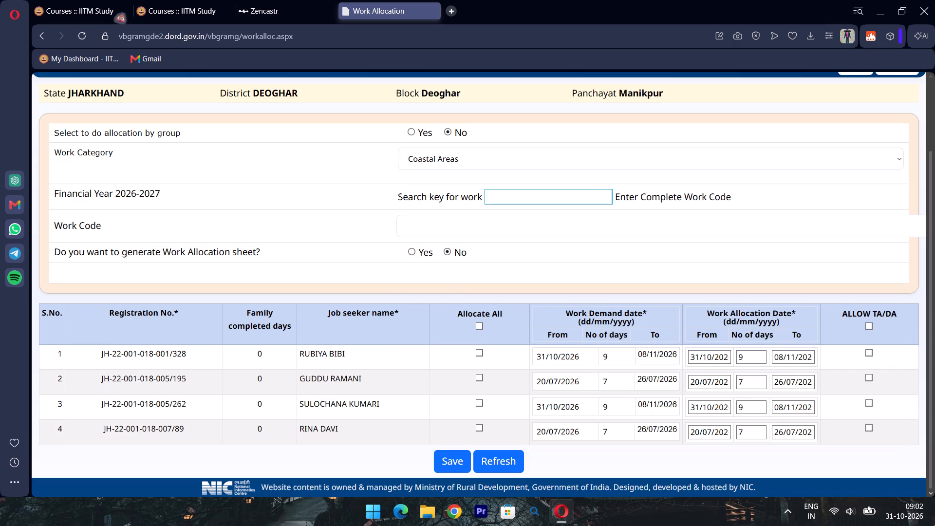
left_click(509, 196)
left_click(555, 218)
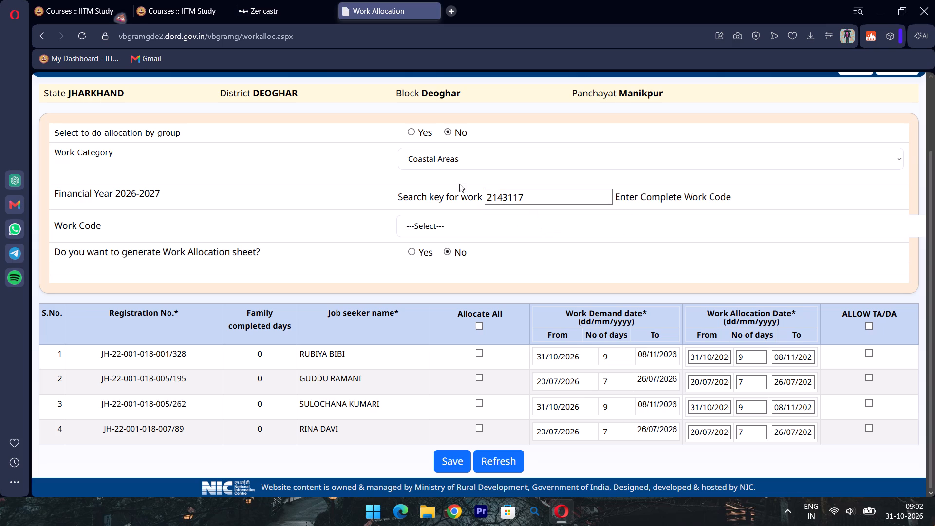
triple_click(445, 226)
left_click(445, 226)
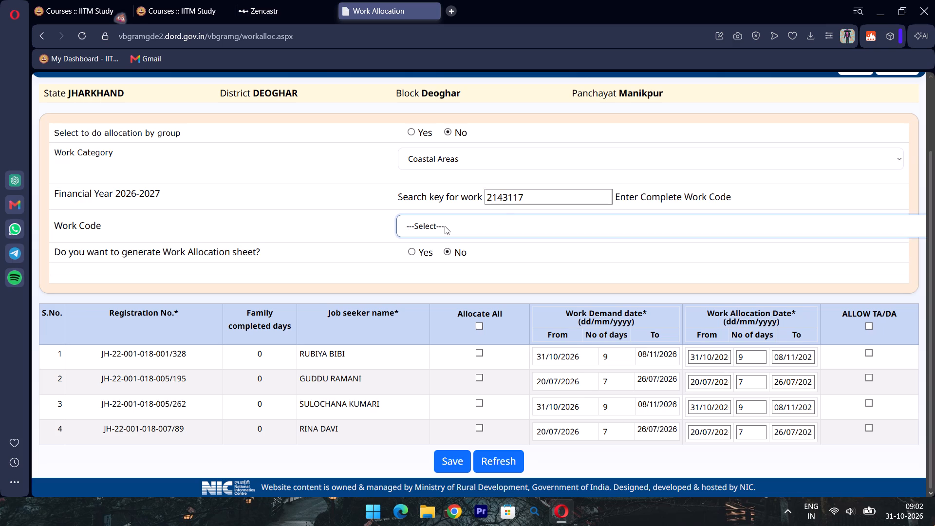
left_click(542, 190)
key("Return")
left_click(500, 221)
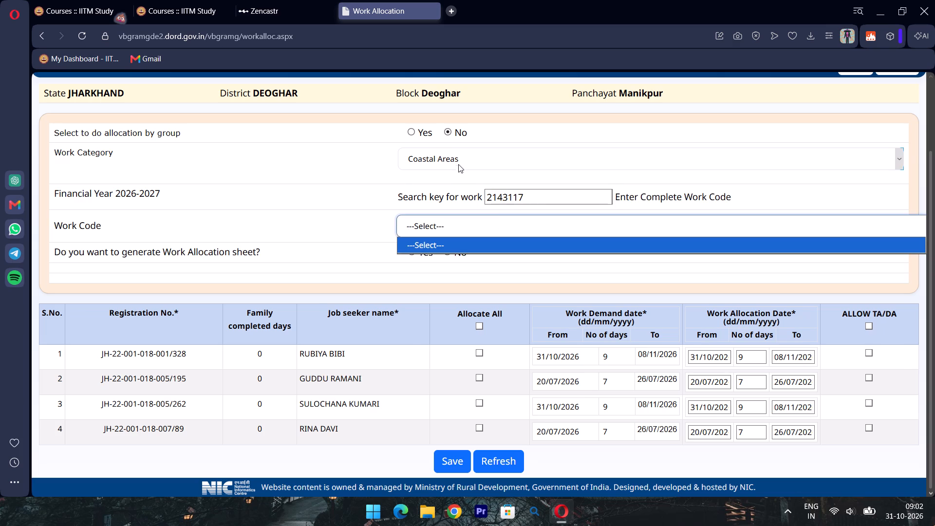
Set the Work Category to Other Works, search for key 2143117 and check the Work Code options.
left_click(459, 161)
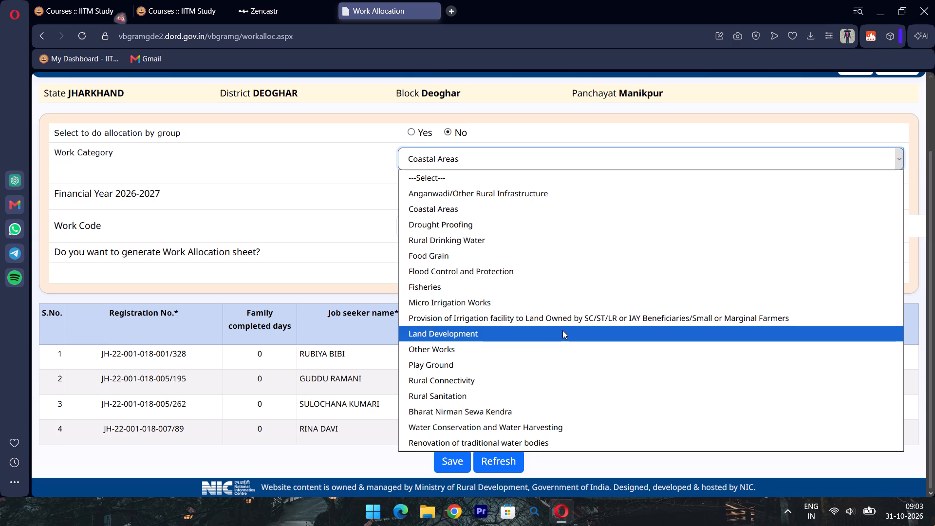
left_click(535, 347)
left_click(521, 200)
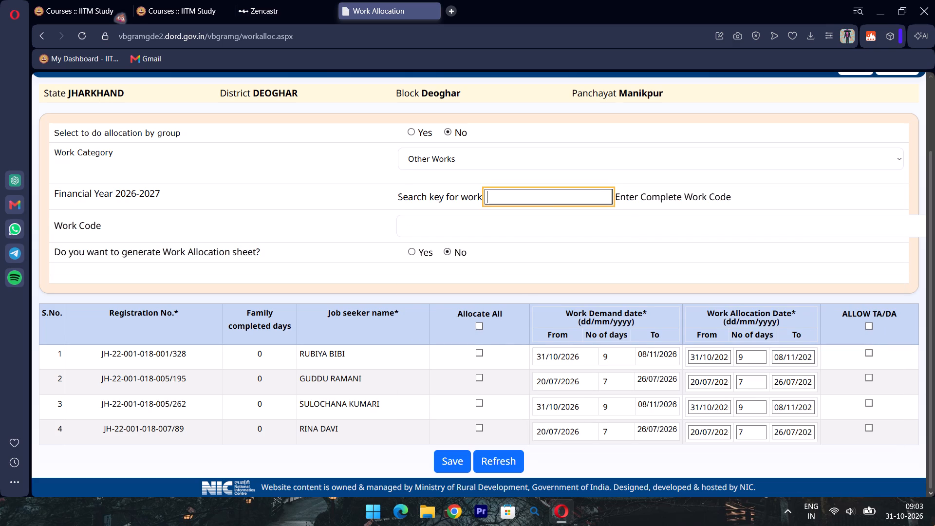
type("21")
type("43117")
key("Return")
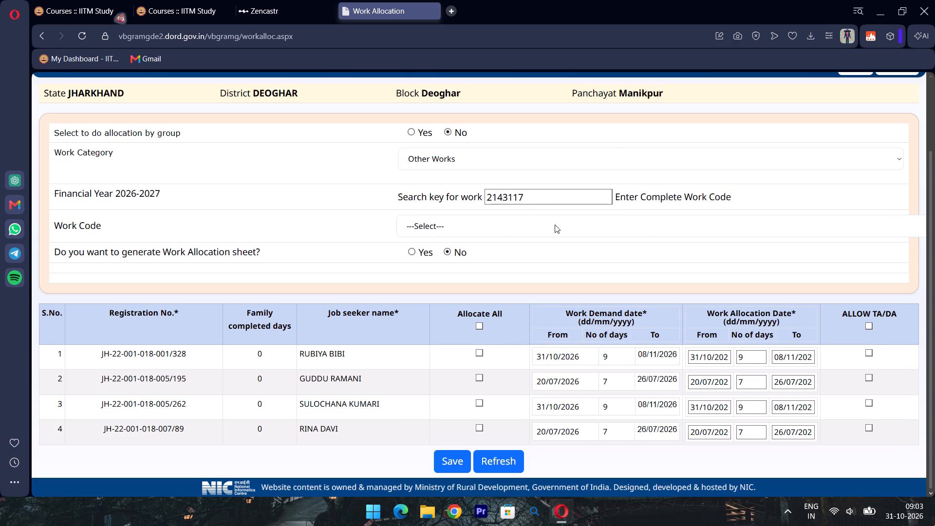
left_click(381, 226)
triple_click(428, 223)
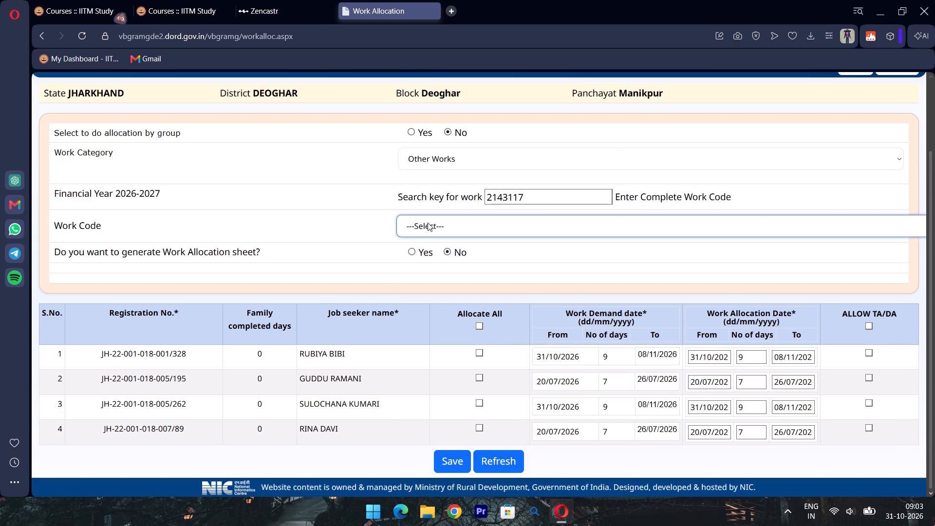
double_click(428, 223)
left_click(429, 225)
double_click(429, 225)
Set the Work Category to Bharat Nirman Sewa Kendra, search for key 2143117 and check the Work Code options.
left_click(445, 155)
scroll(511, 300, "down", 1)
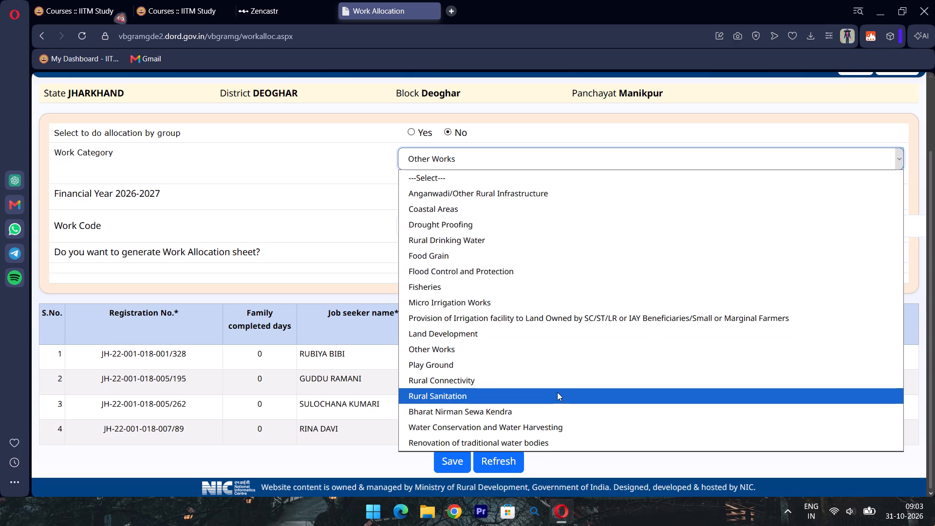
scroll(557, 392, "down", 1)
left_click(563, 411)
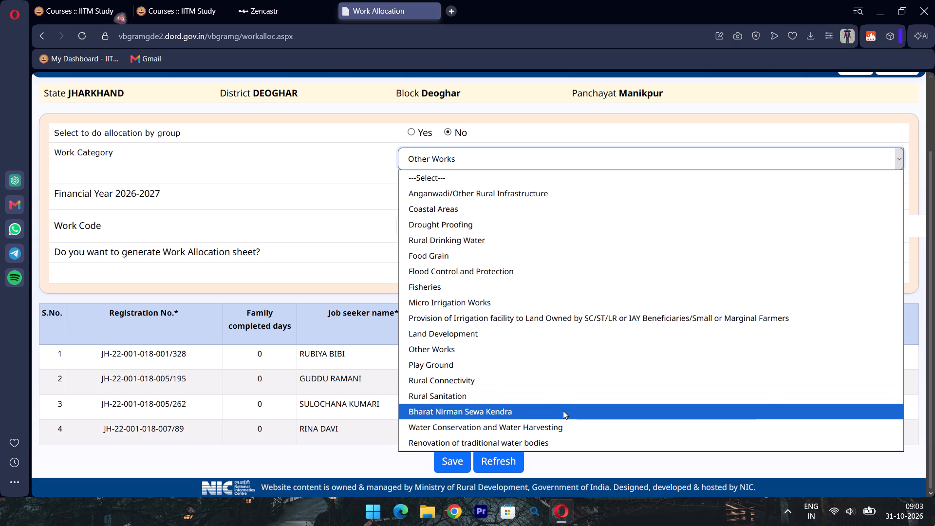
left_click(509, 195)
left_click(572, 221)
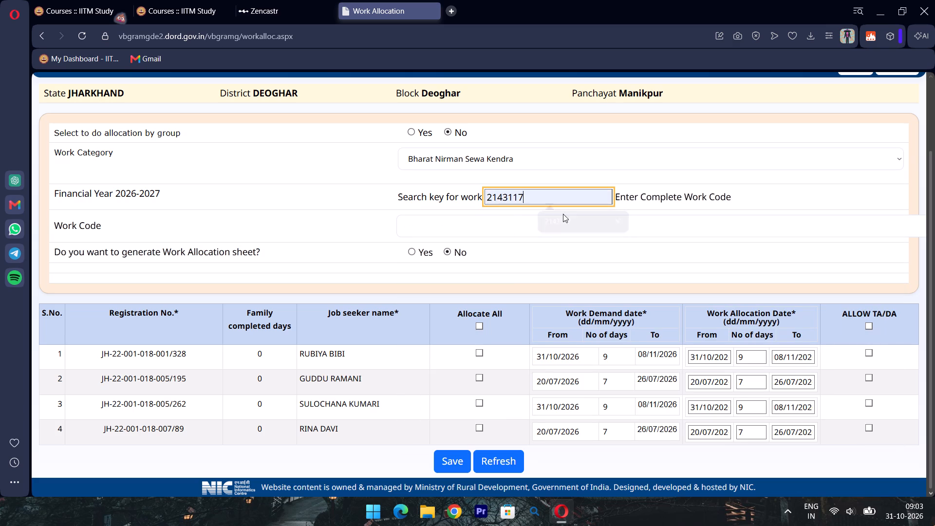
key("Return")
left_click(485, 226)
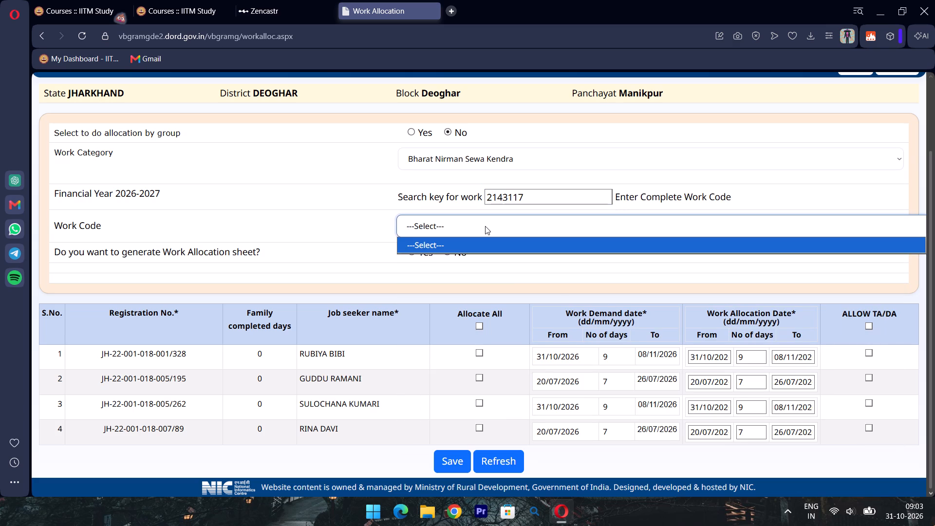
triple_click(485, 226)
Look through the Work Category options for another category to try.
left_click(484, 166)
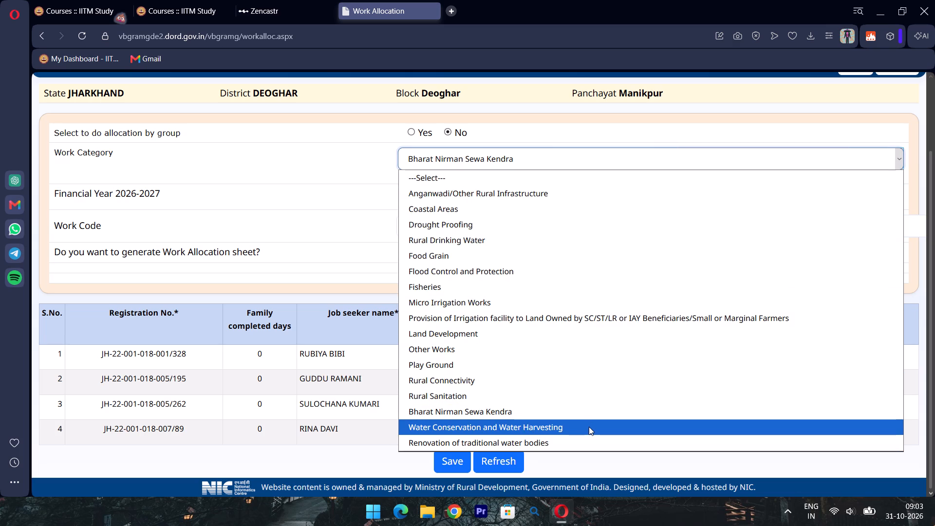
scroll(594, 443, "down", 1)
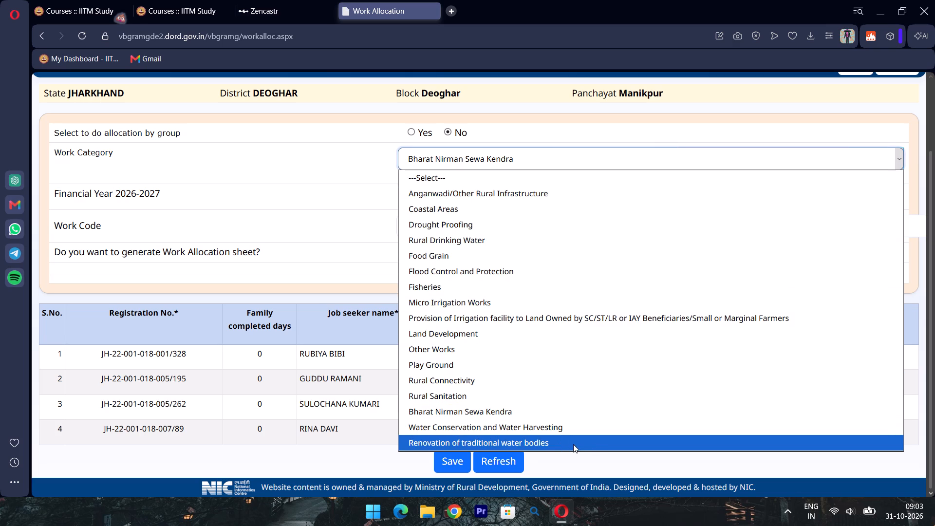
scroll(553, 444, "down", 4)
scroll(563, 438, "up", 5)
scroll(563, 437, "down", 4)
scroll(564, 434, "up", 4)
scroll(564, 434, "down", 6)
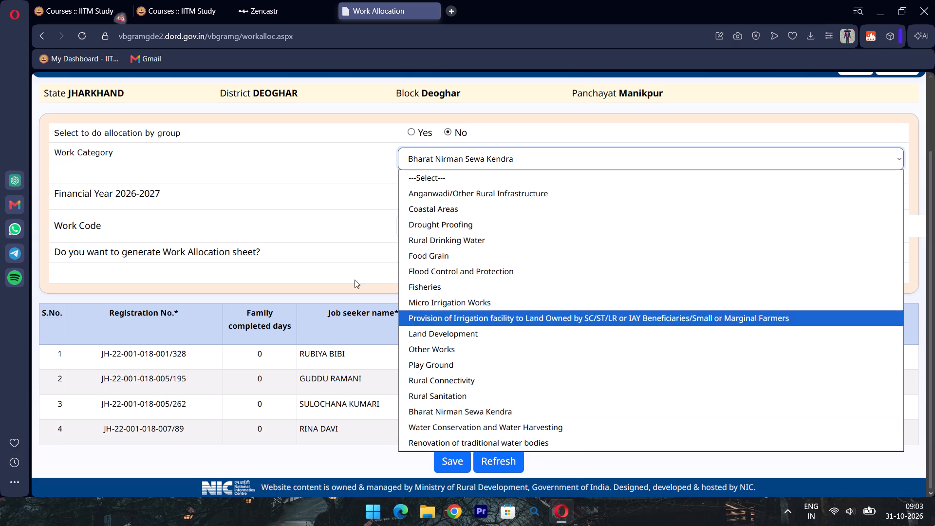
left_click(371, 204)
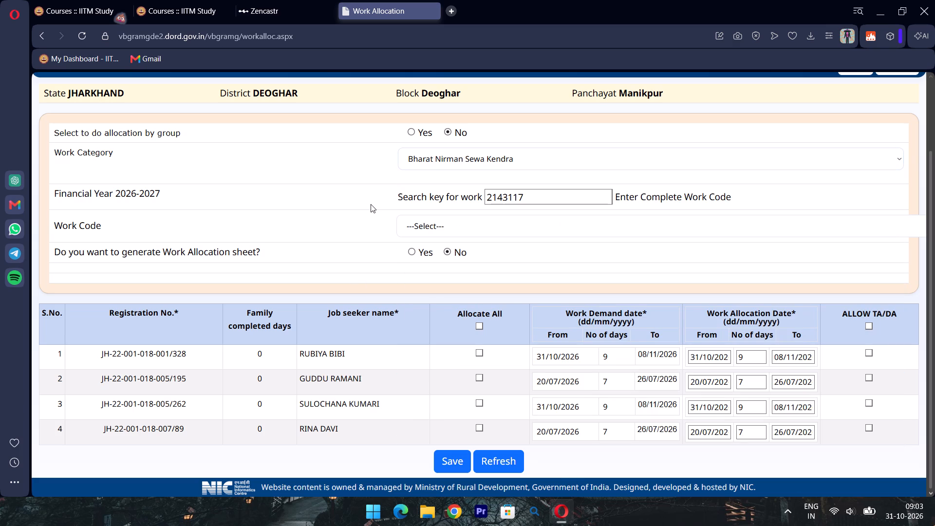
double_click(378, 215)
scroll(325, 191, "up", 2)
left_click(278, 236)
scroll(282, 229, "up", 1)
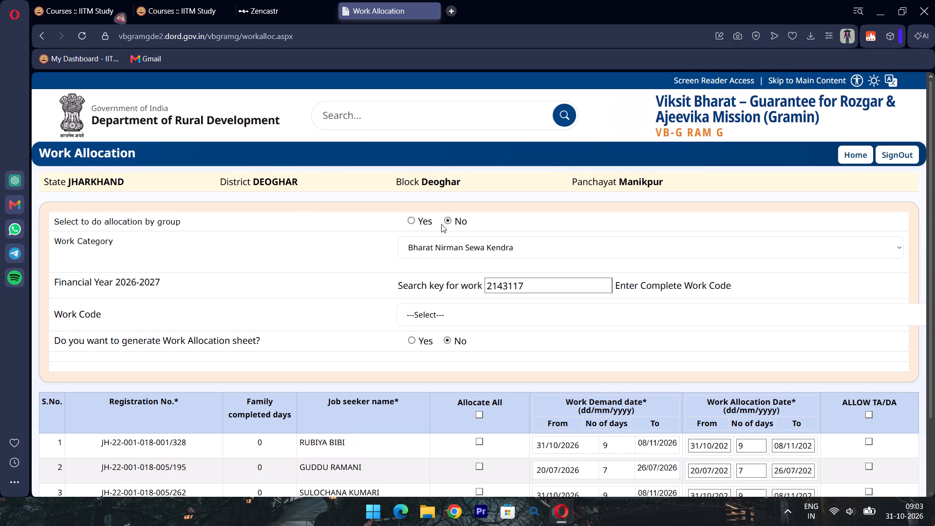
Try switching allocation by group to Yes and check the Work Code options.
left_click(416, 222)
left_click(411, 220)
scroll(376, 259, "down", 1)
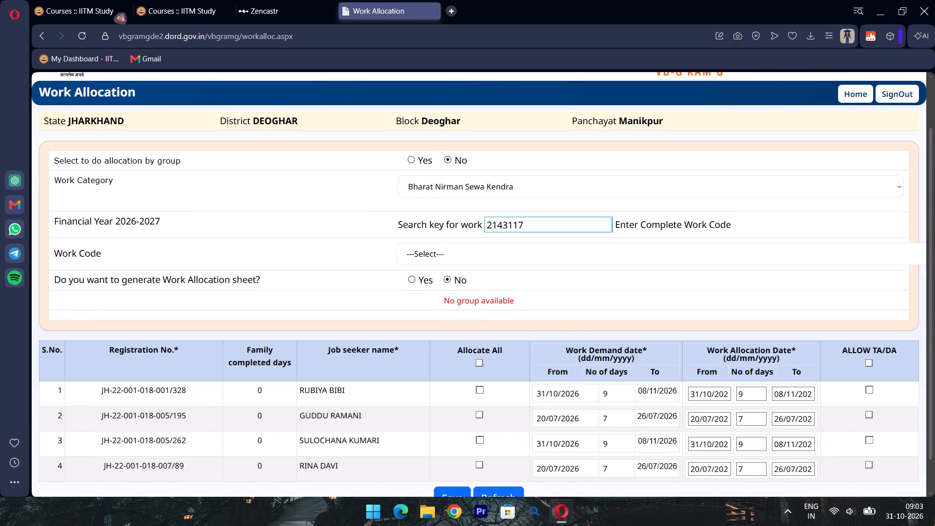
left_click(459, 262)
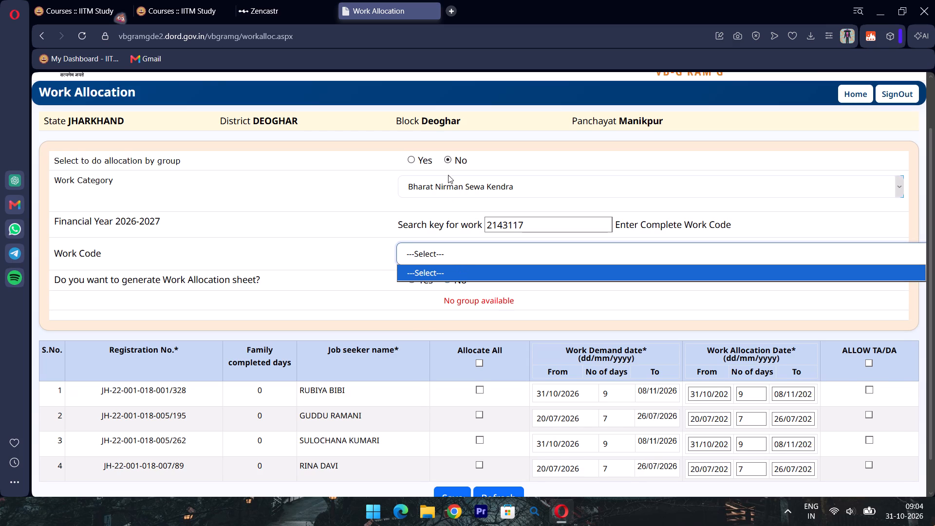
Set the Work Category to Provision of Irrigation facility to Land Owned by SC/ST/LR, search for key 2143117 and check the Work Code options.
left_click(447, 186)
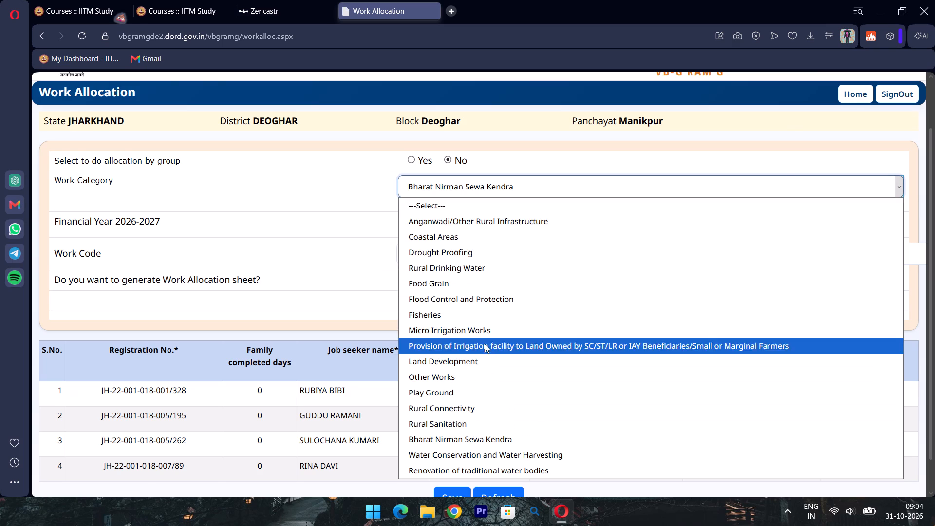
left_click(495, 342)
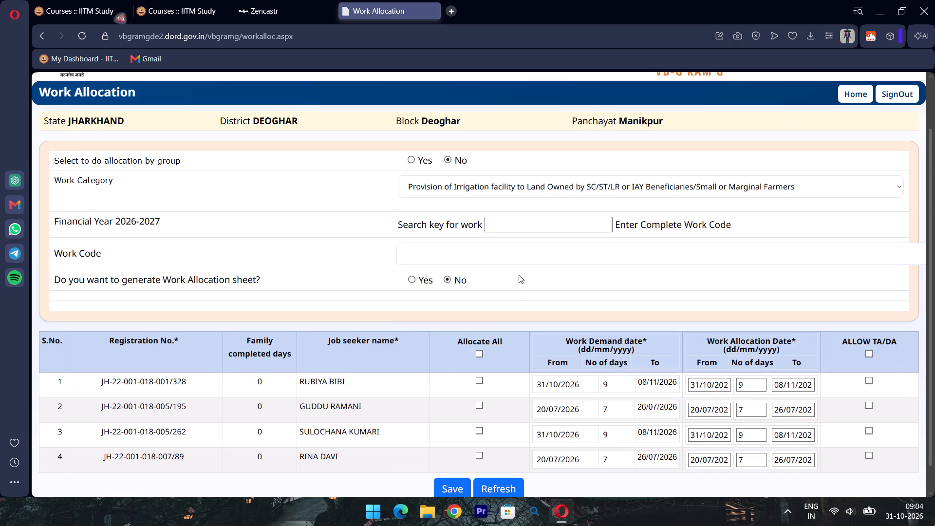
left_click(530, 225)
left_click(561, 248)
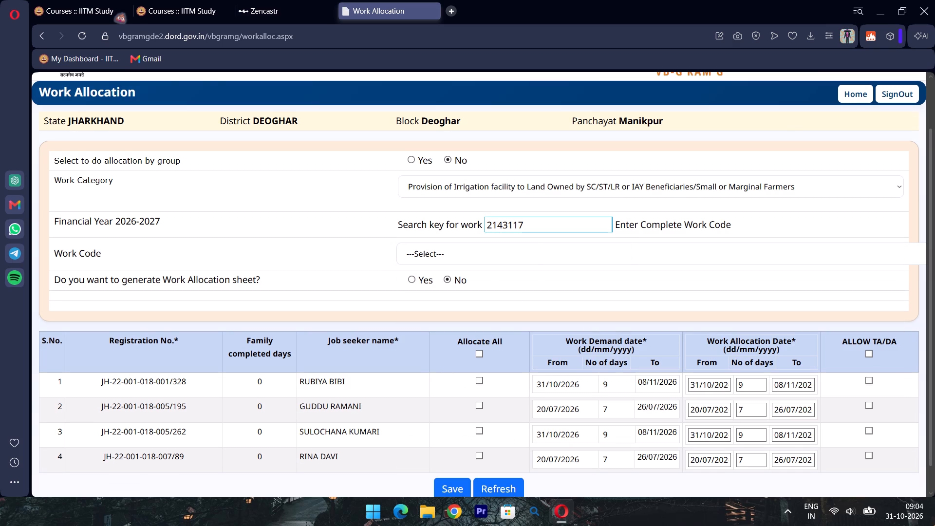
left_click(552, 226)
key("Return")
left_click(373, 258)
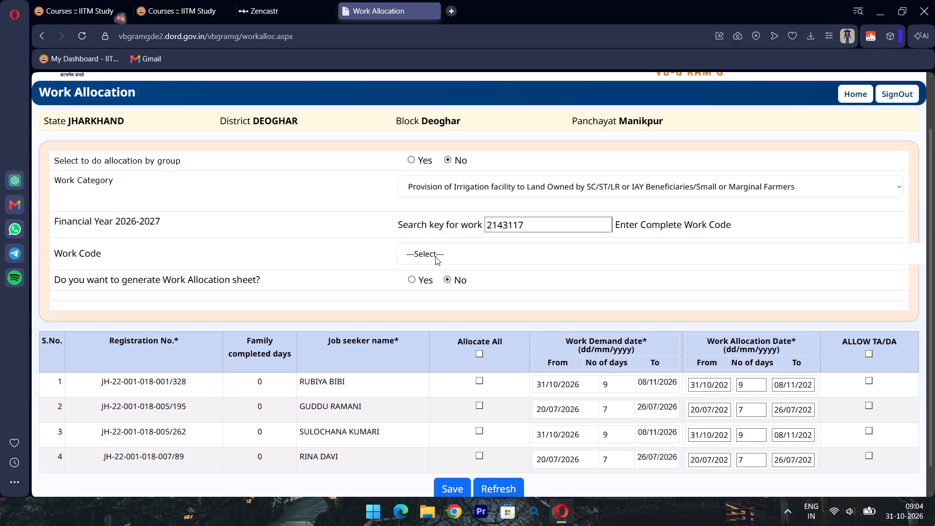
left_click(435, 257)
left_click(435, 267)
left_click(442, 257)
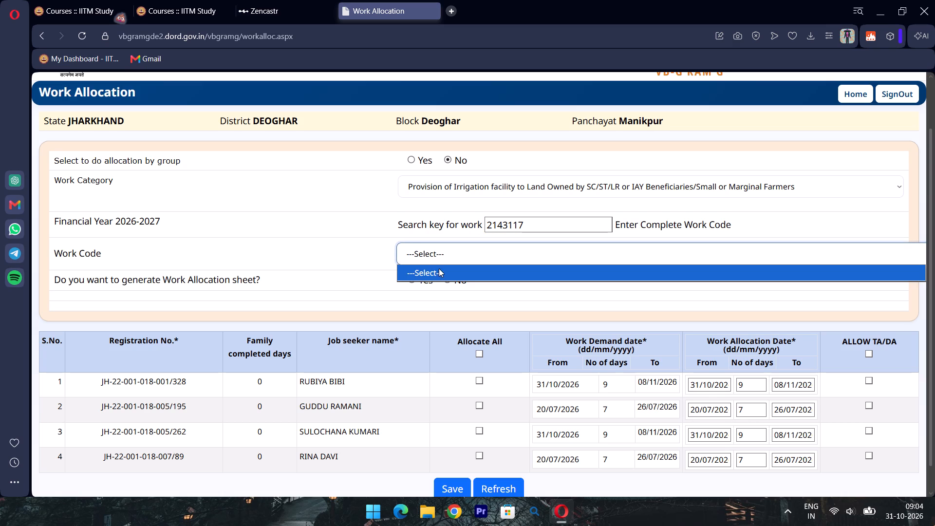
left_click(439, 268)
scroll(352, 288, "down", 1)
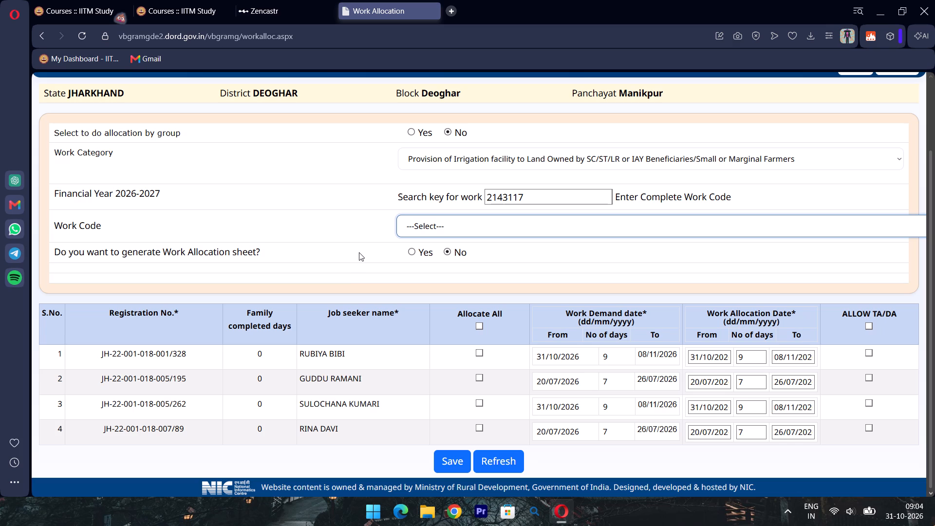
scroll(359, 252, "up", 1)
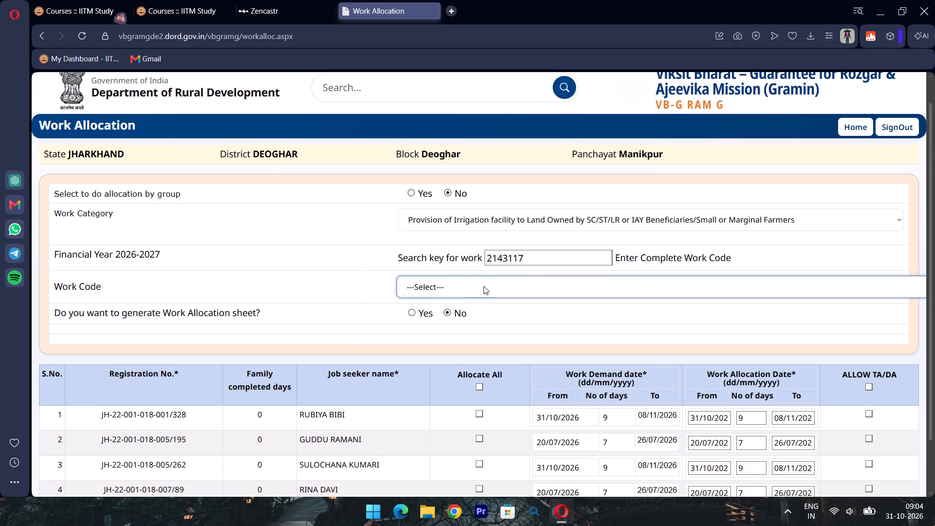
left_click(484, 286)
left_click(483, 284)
Reload the page, search again for key 2143117 under Bharat Nirman Sewa Kendra and check the Work Code options.
key("ctrl+r")
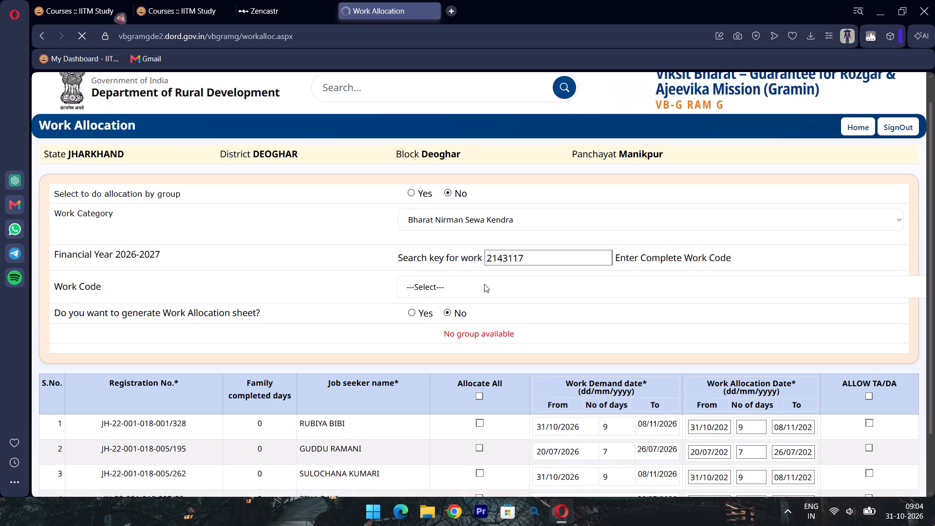
key("ctrl+r")
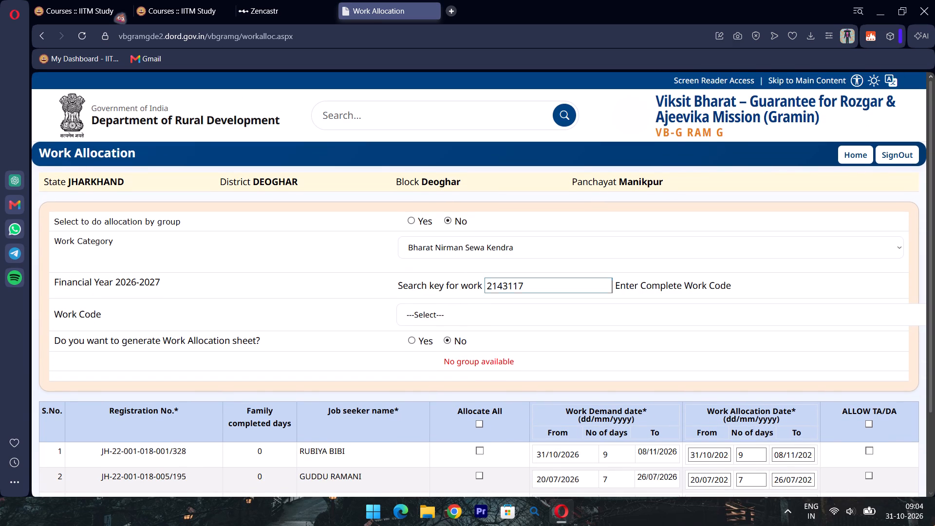
left_click(541, 285)
double_click(541, 285)
key("BackSpace")
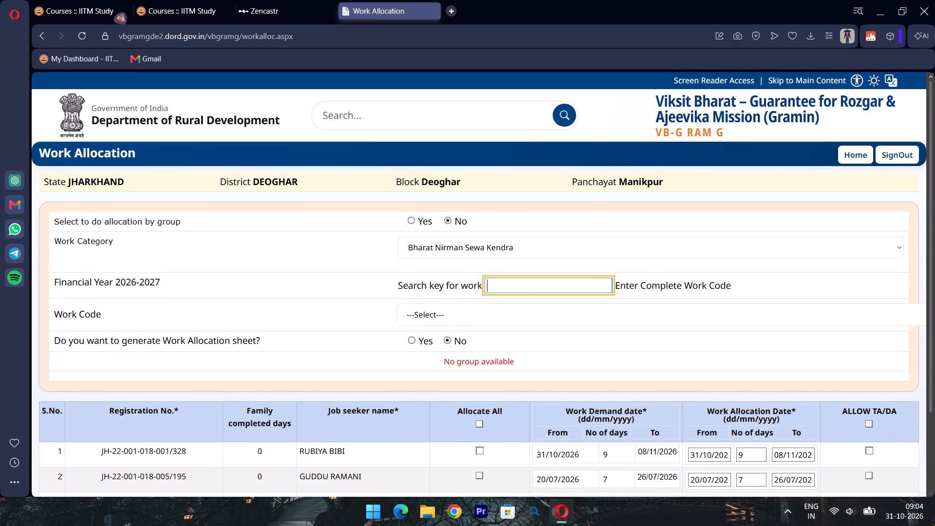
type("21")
left_click(555, 314)
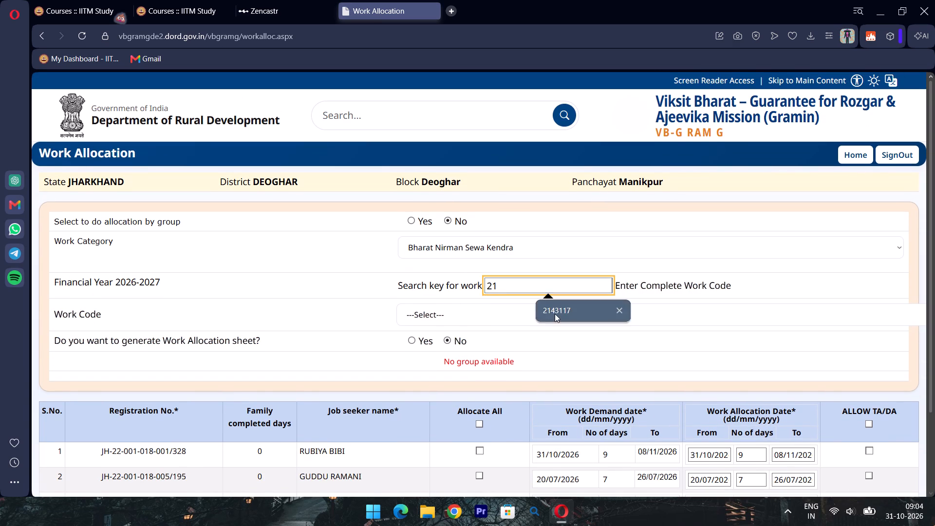
key("Return")
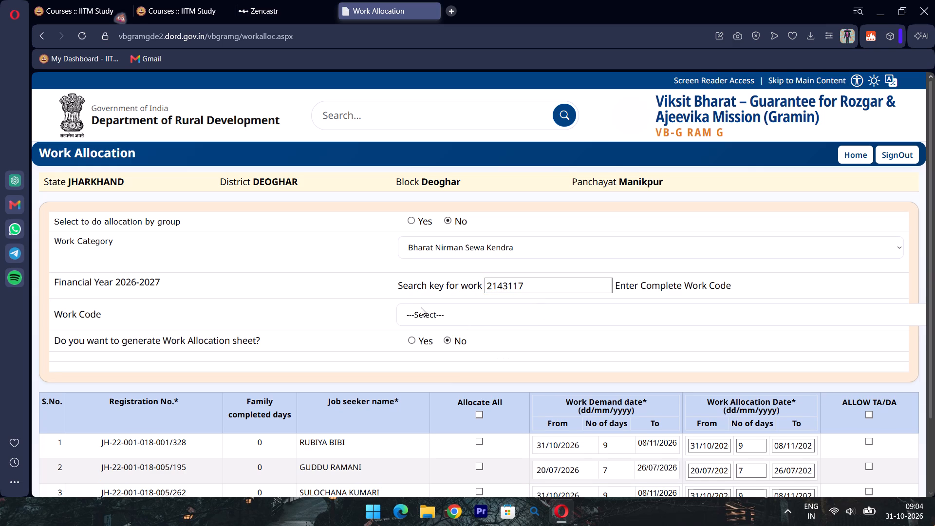
double_click(421, 309)
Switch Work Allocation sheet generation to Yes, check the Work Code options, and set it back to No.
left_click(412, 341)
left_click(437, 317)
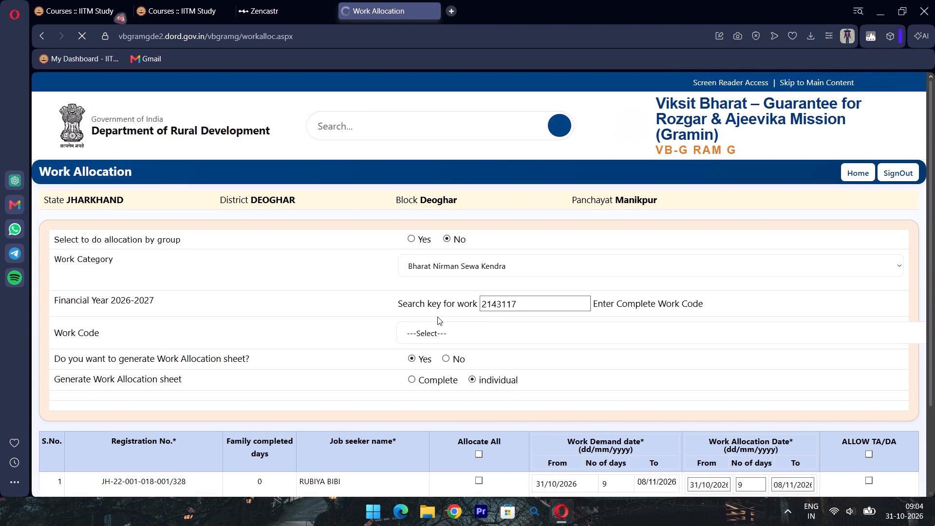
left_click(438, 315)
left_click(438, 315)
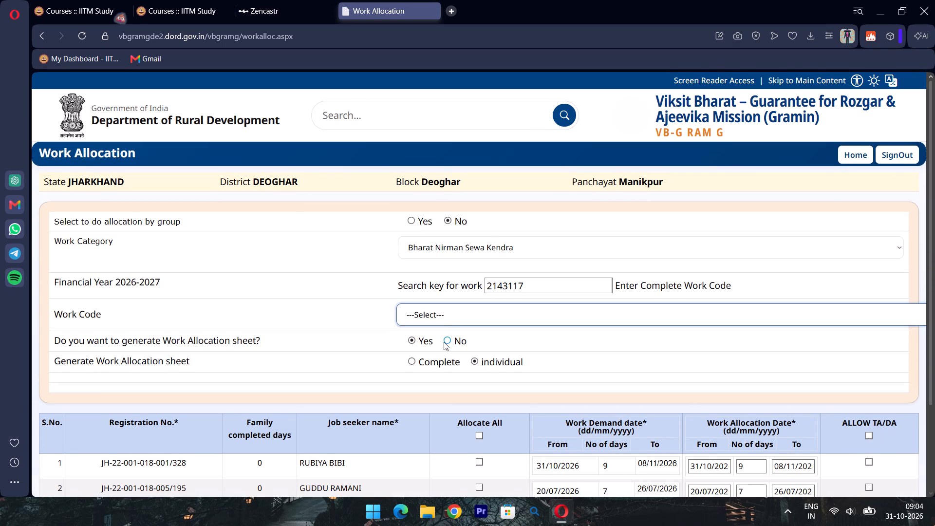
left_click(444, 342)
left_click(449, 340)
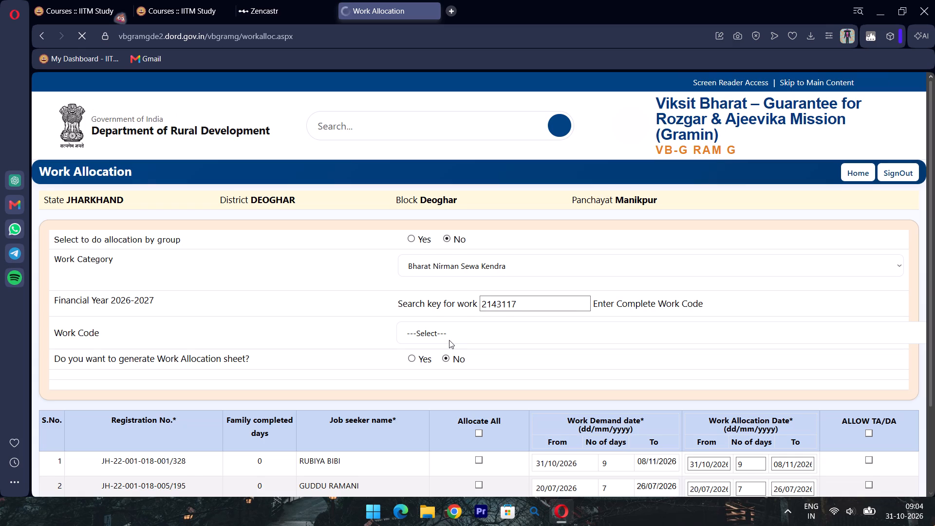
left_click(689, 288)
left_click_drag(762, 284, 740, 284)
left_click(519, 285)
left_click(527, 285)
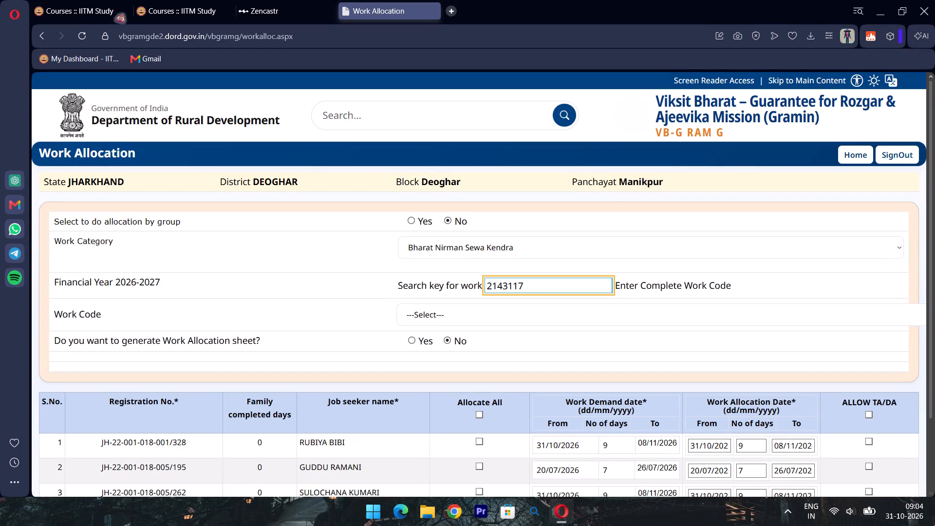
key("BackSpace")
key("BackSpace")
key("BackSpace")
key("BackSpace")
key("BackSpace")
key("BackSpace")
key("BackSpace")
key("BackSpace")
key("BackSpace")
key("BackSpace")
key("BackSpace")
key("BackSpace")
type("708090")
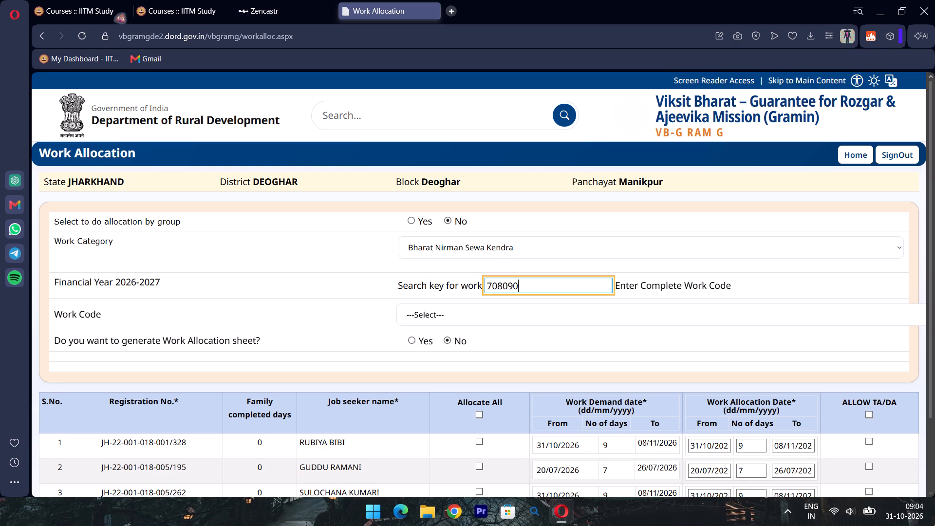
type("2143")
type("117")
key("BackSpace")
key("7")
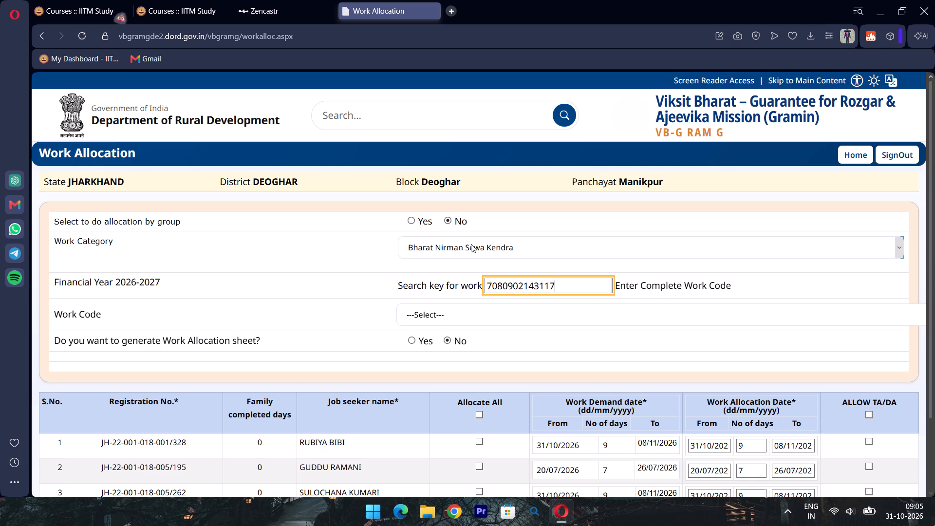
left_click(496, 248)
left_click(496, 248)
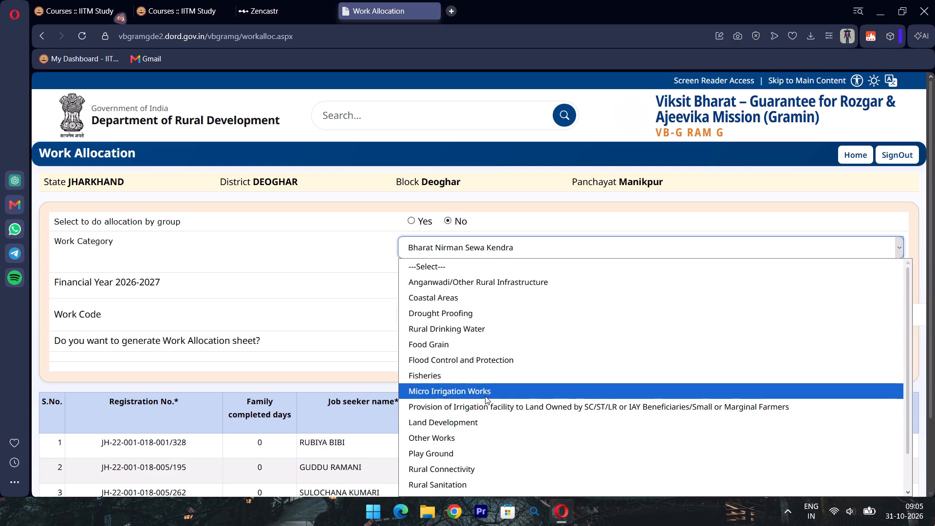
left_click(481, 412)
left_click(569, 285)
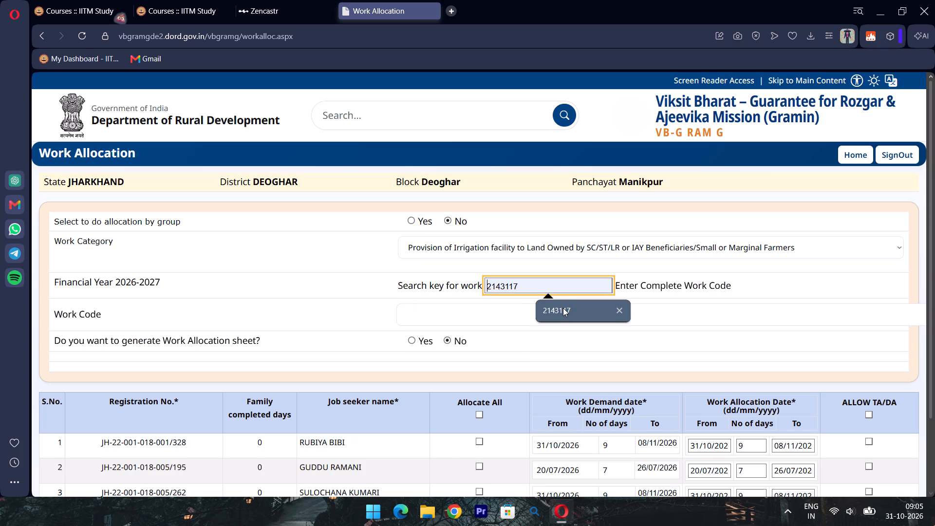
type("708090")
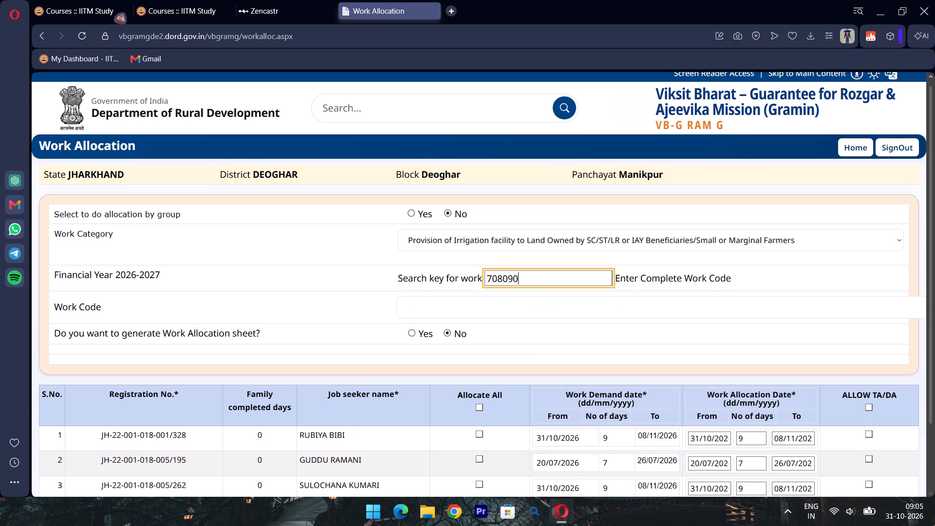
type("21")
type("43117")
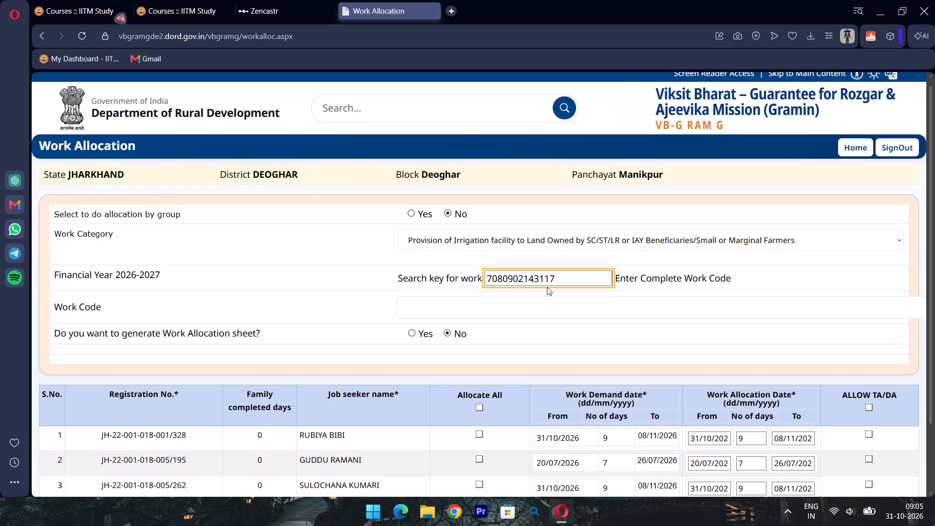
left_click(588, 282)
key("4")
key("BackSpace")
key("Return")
Check the Work Code options for the irrigation facility category.
left_click(545, 310)
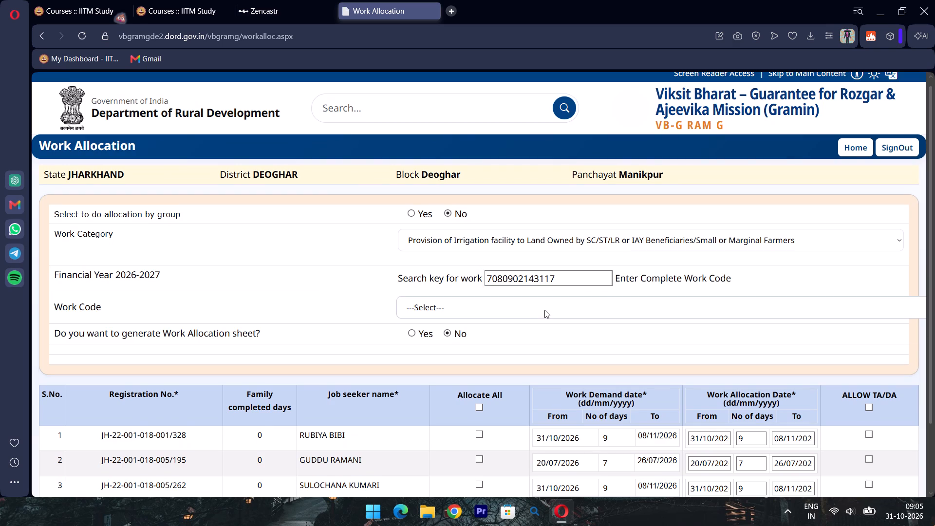
left_click(479, 310)
left_click(368, 308)
left_click(452, 305)
triple_click(449, 307)
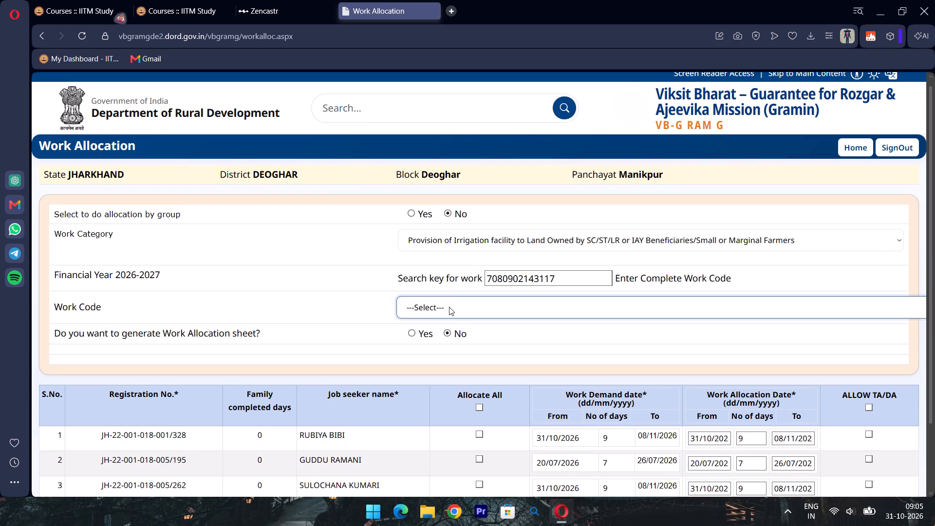
left_click(392, 304)
left_click(668, 278)
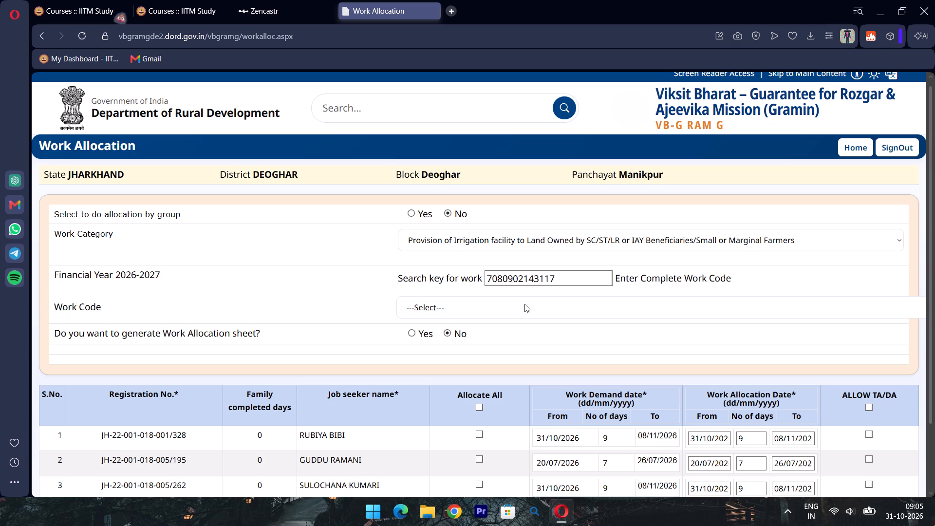
left_click(570, 279)
key("Return")
left_click(362, 298)
left_click(426, 304)
left_click(426, 304)
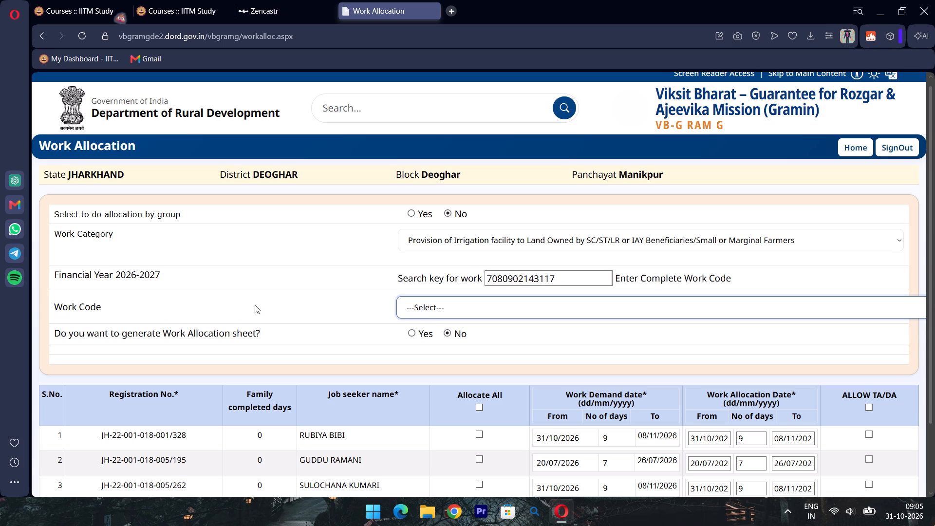
left_click(438, 304)
left_click(432, 328)
left_click(441, 305)
left_click(430, 329)
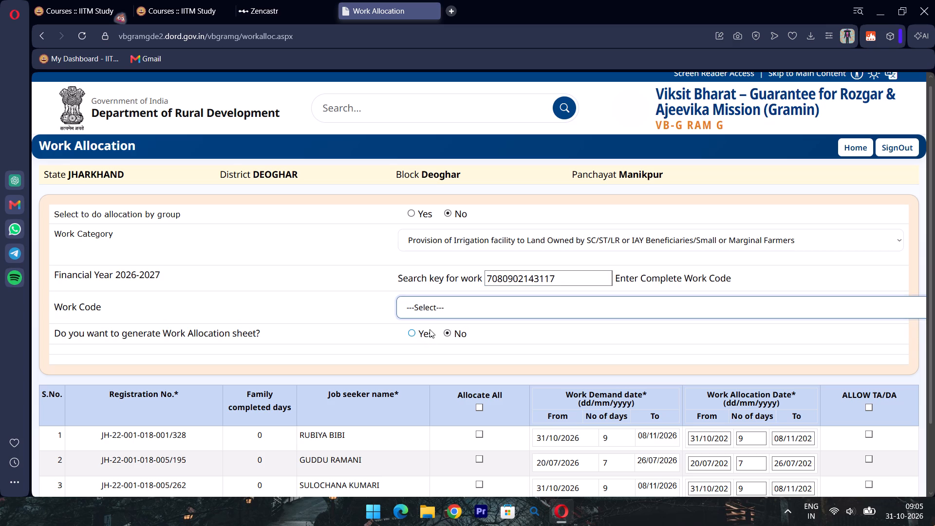
left_click(433, 314)
left_click(427, 323)
scroll(401, 301, "down", 1)
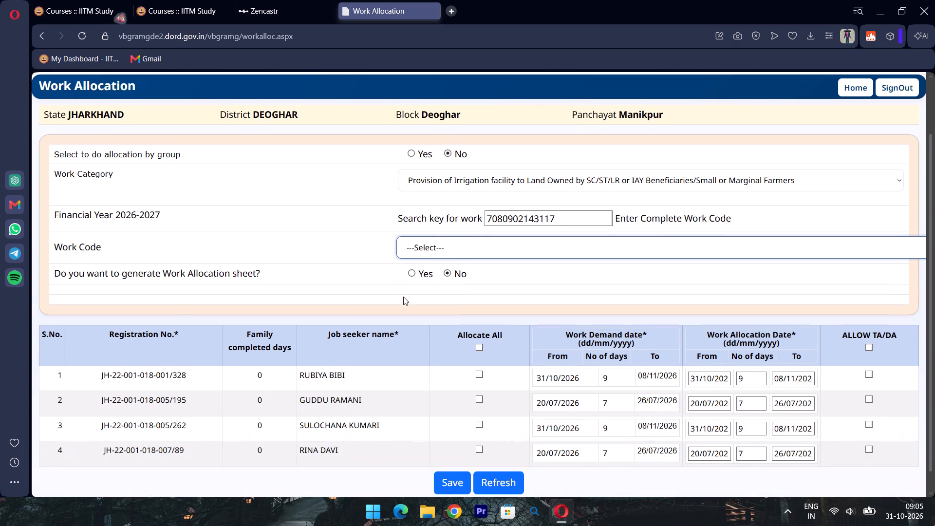
triple_click(424, 249)
left_click(424, 249)
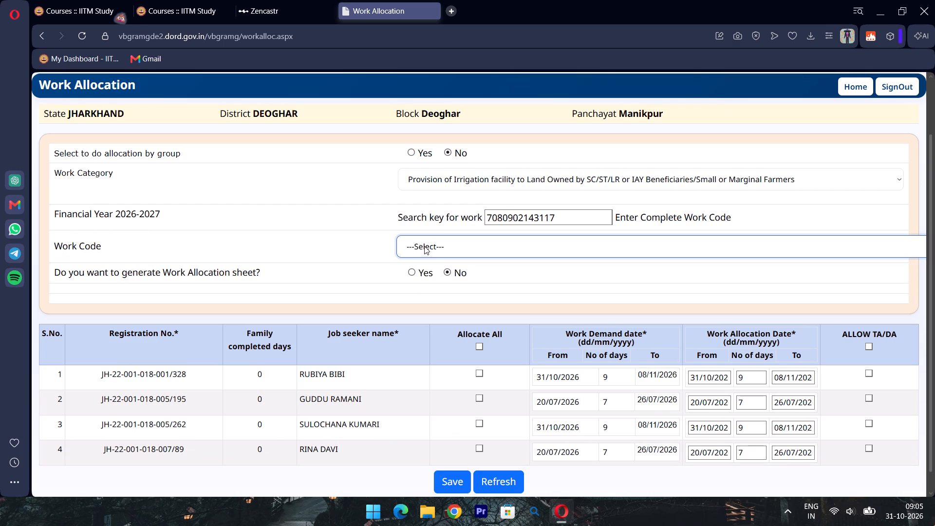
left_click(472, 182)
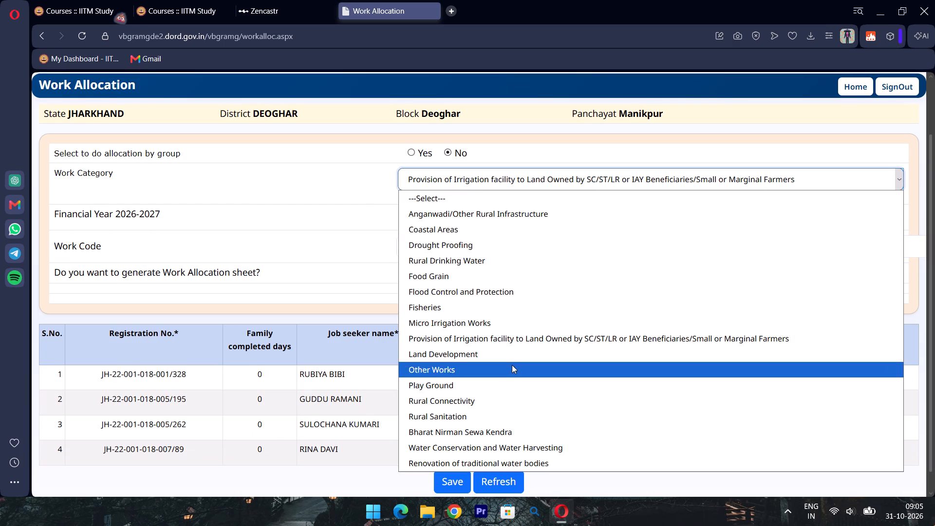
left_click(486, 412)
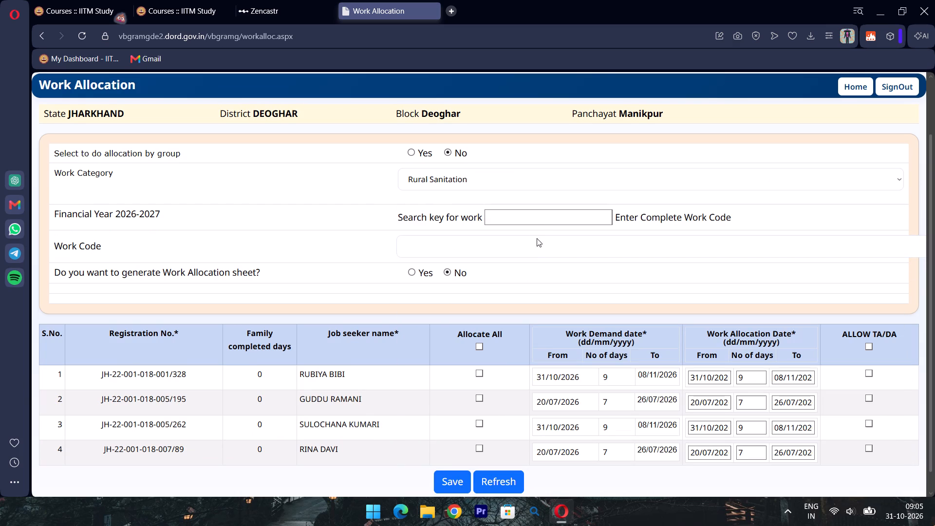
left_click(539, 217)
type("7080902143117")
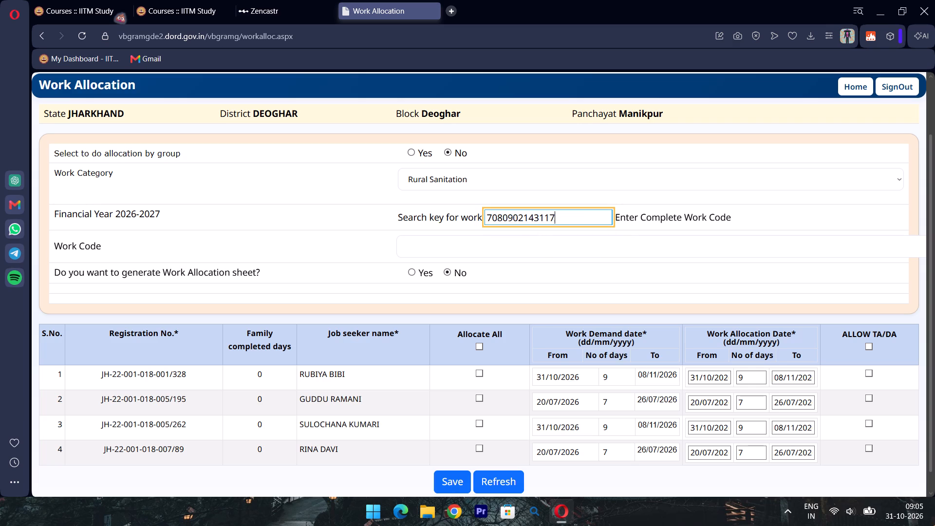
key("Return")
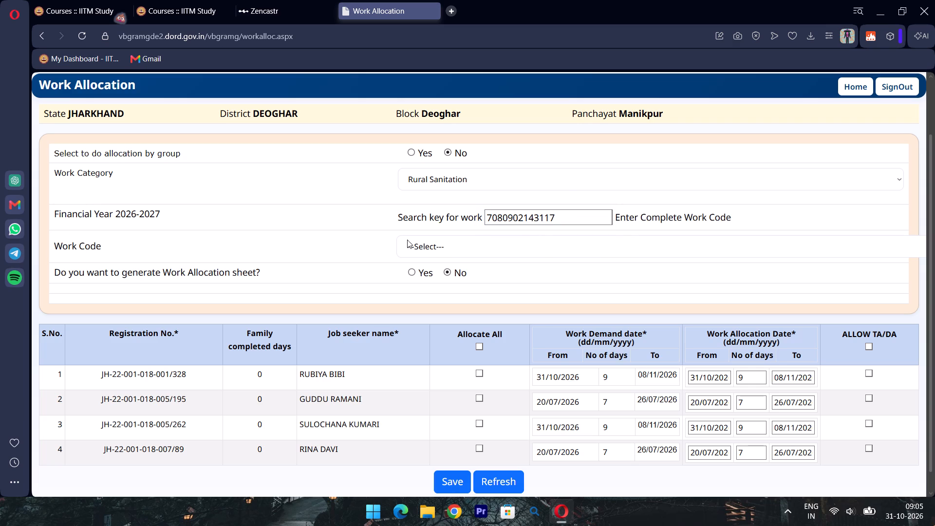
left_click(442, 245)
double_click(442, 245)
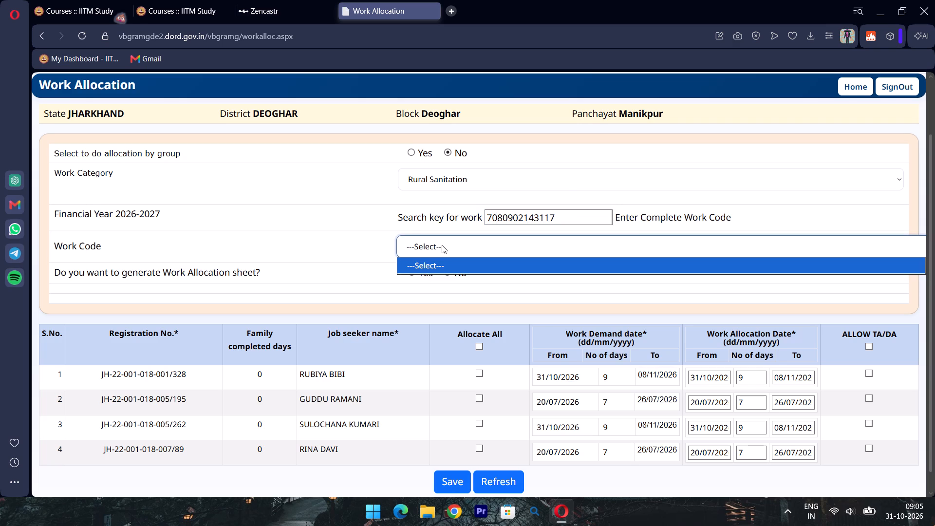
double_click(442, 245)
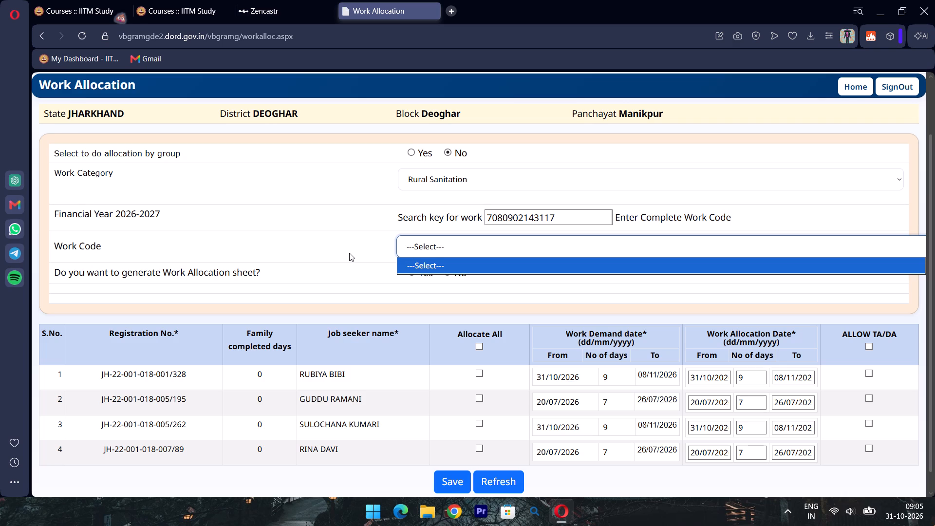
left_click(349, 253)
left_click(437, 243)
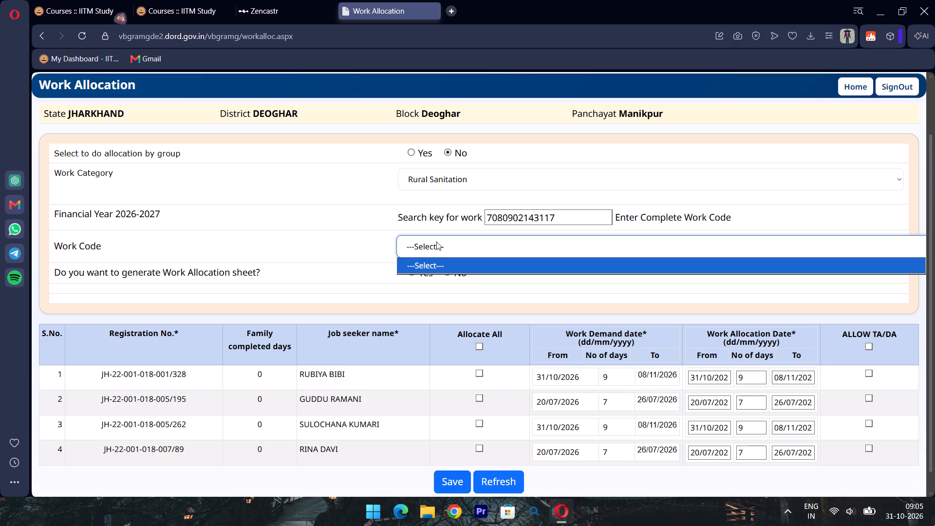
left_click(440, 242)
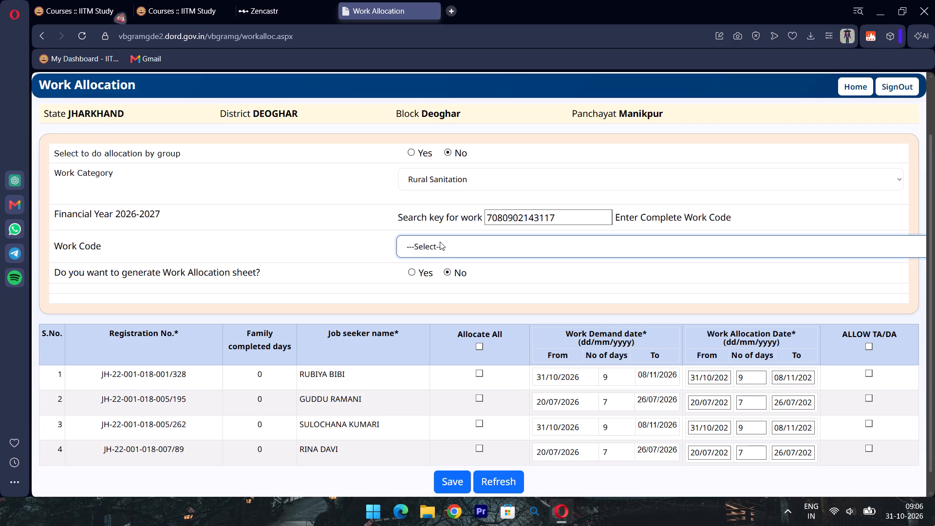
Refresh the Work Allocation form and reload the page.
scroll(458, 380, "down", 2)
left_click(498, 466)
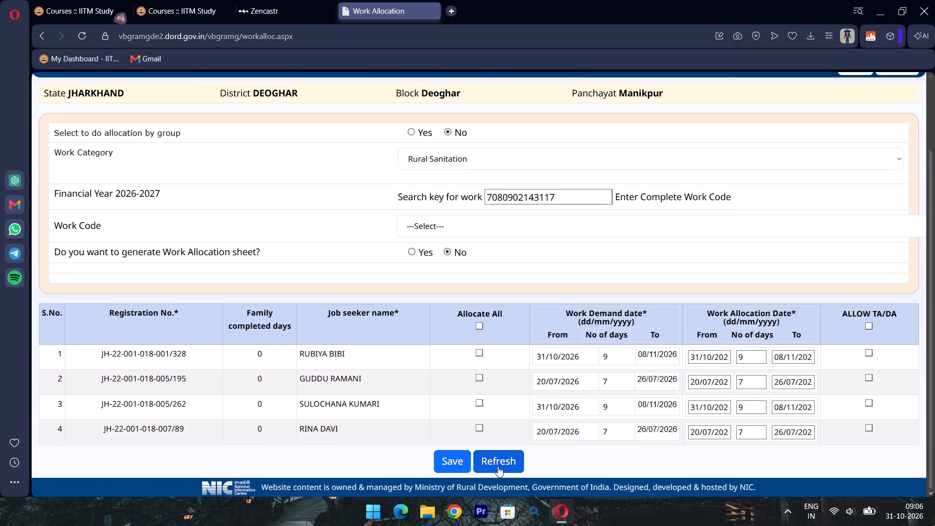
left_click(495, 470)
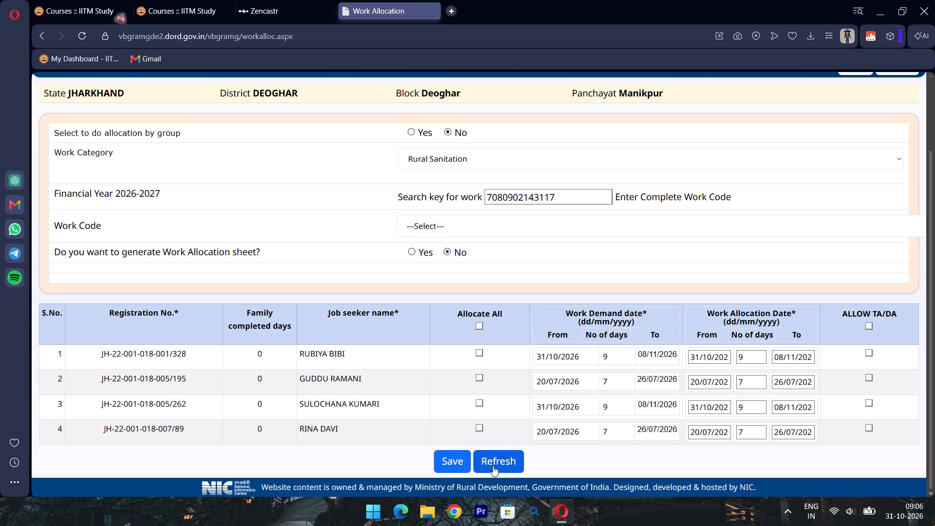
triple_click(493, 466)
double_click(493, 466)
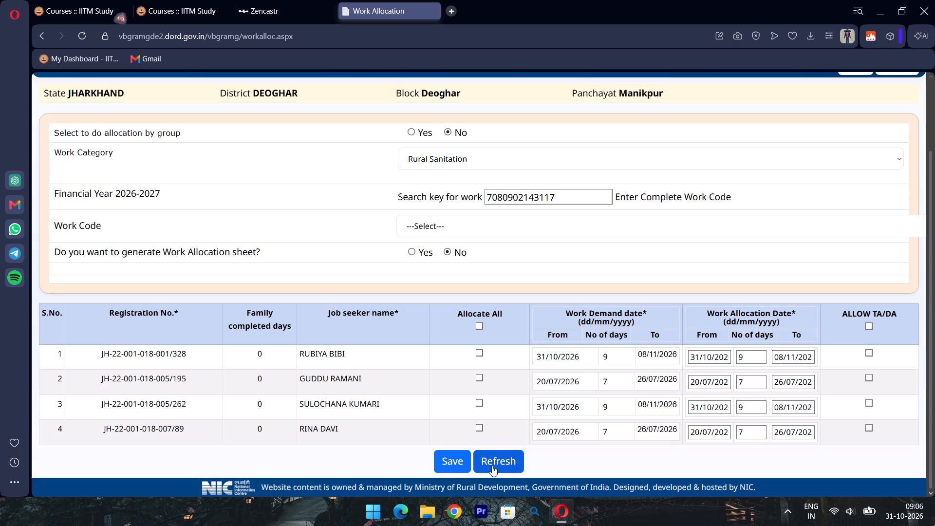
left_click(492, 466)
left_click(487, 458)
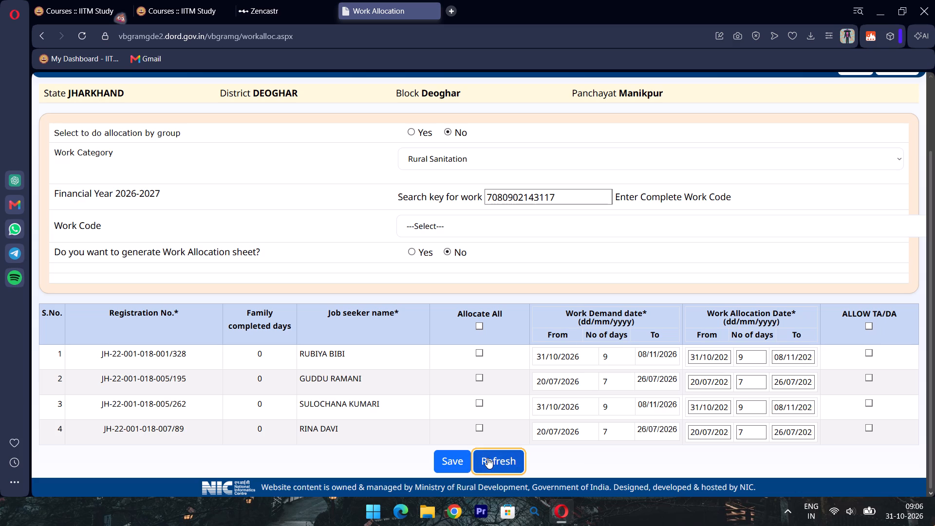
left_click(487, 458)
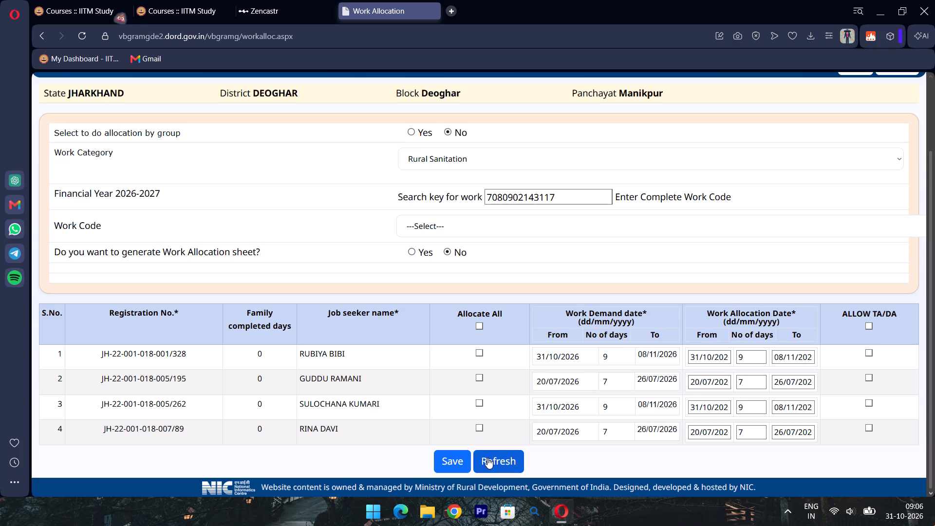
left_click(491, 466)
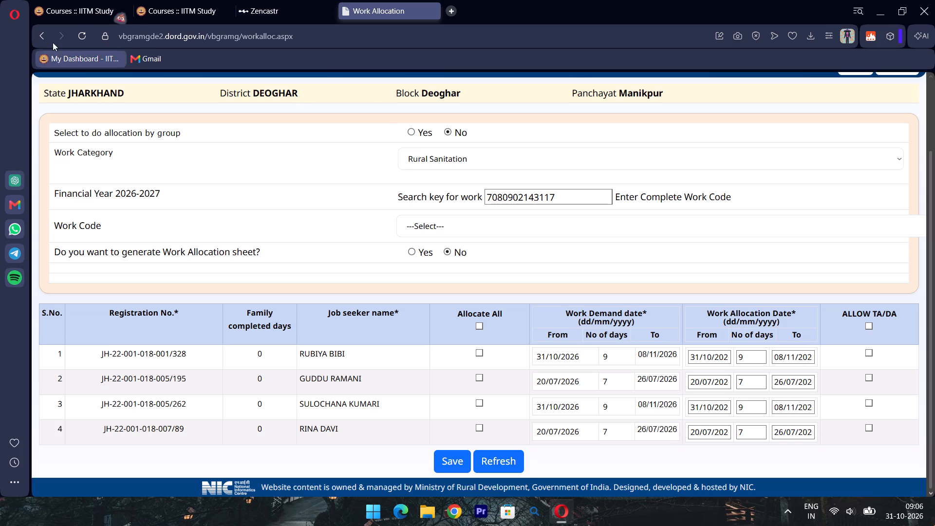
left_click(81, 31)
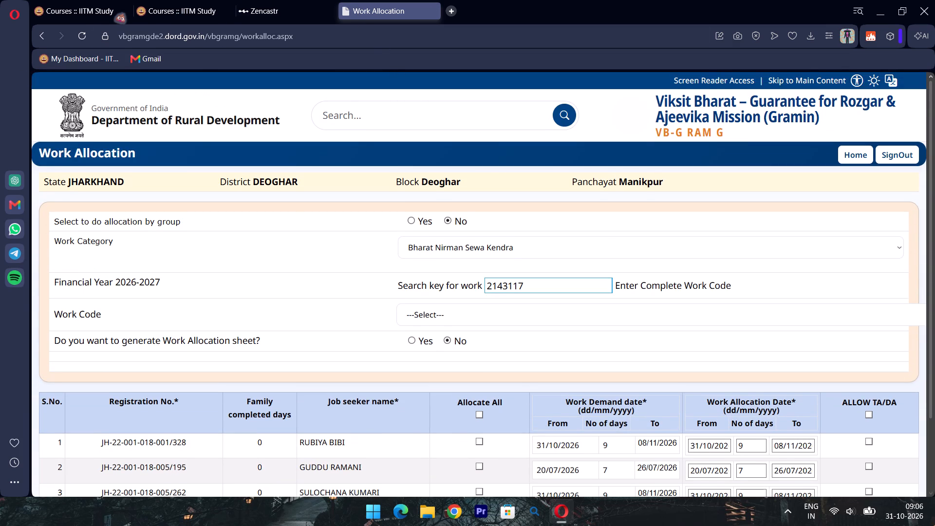
left_click(437, 243)
scroll(453, 409, "up", 1)
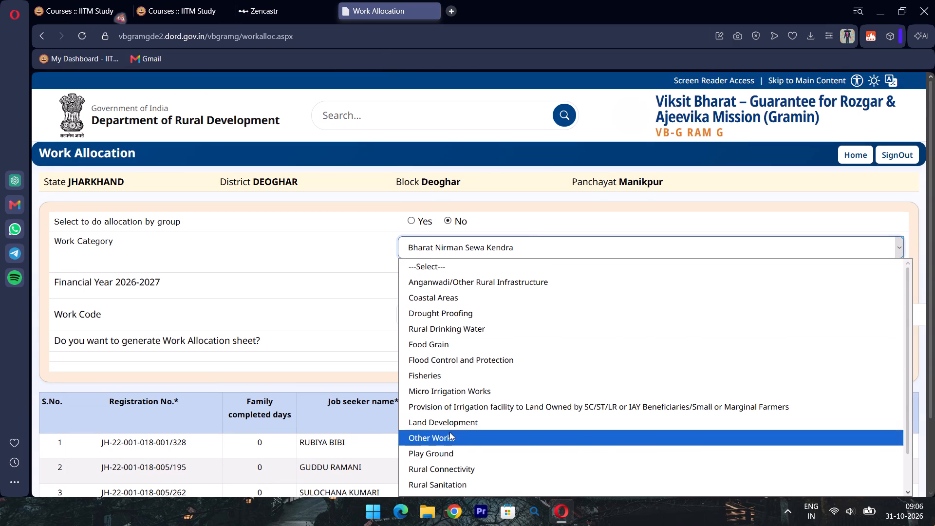
left_click(449, 432)
left_click(520, 284)
left_click(566, 334)
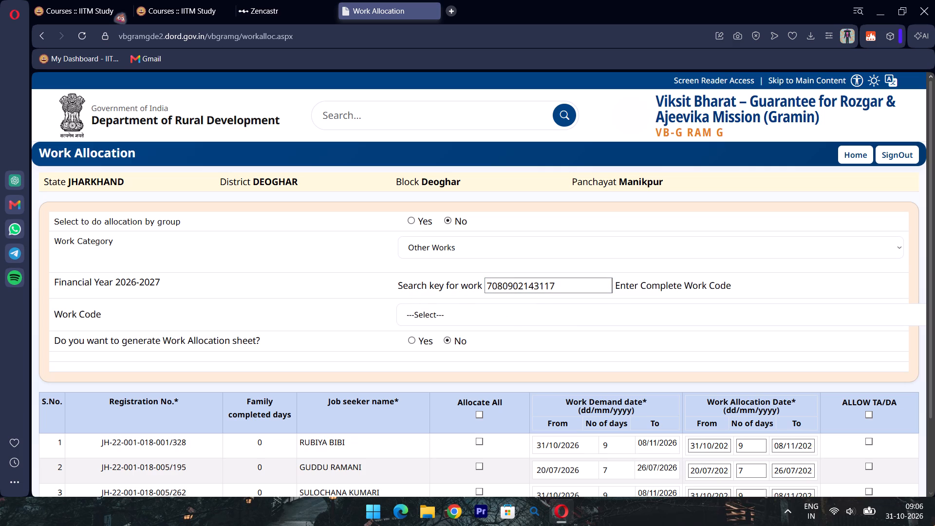
left_click(589, 285)
key("Return")
left_click(456, 320)
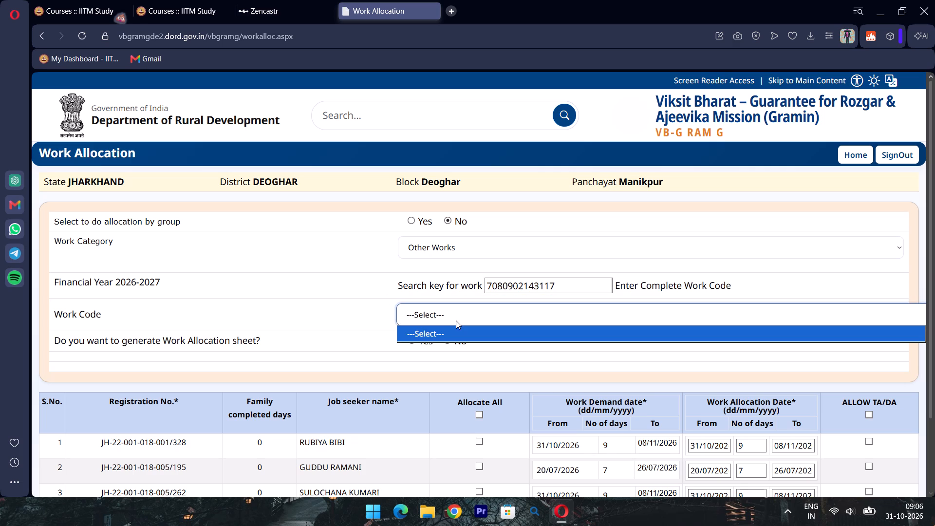
left_click(456, 320)
left_click(454, 310)
left_click(454, 310)
double_click(454, 310)
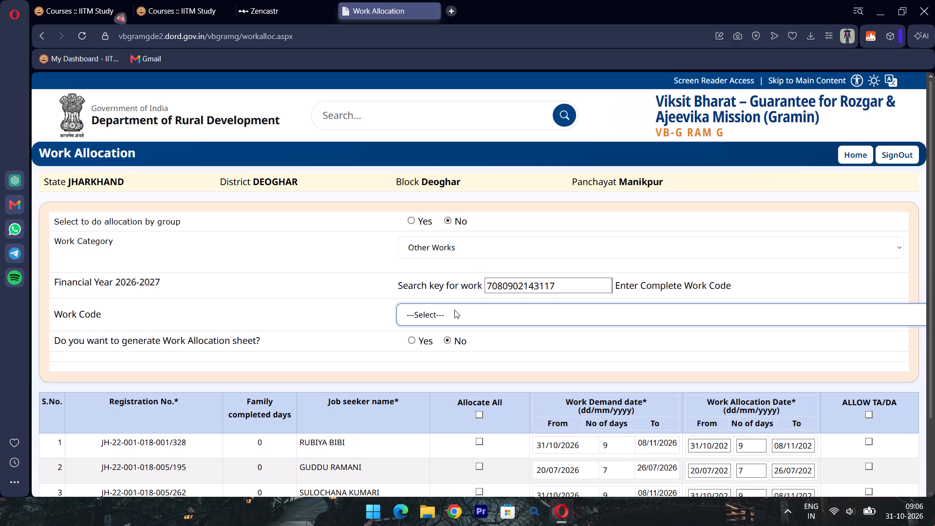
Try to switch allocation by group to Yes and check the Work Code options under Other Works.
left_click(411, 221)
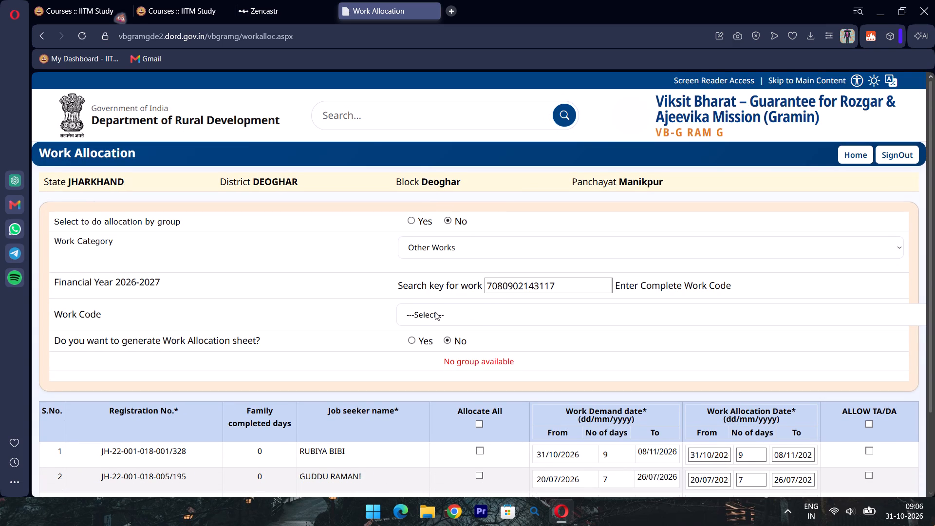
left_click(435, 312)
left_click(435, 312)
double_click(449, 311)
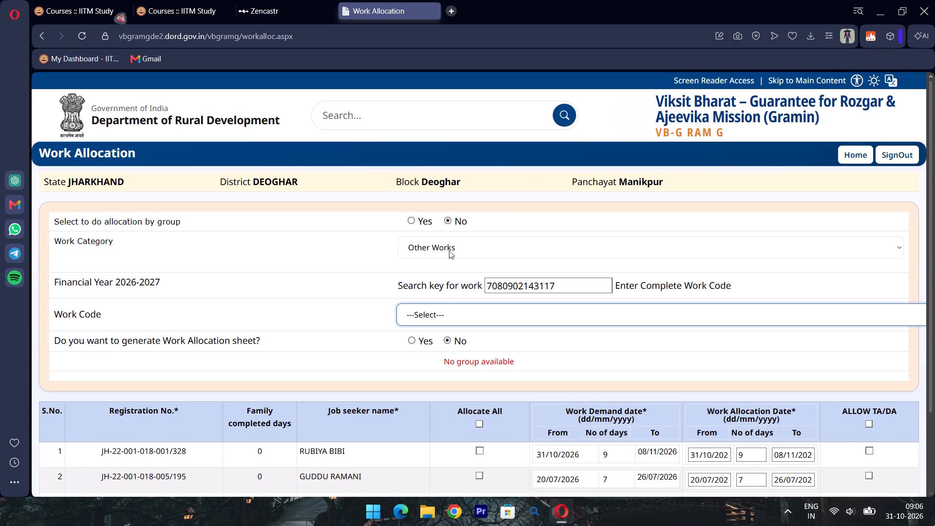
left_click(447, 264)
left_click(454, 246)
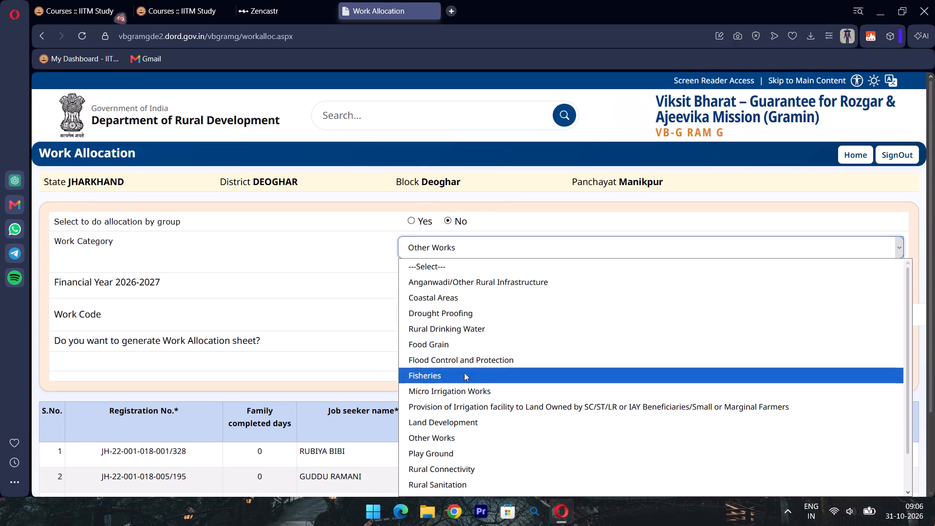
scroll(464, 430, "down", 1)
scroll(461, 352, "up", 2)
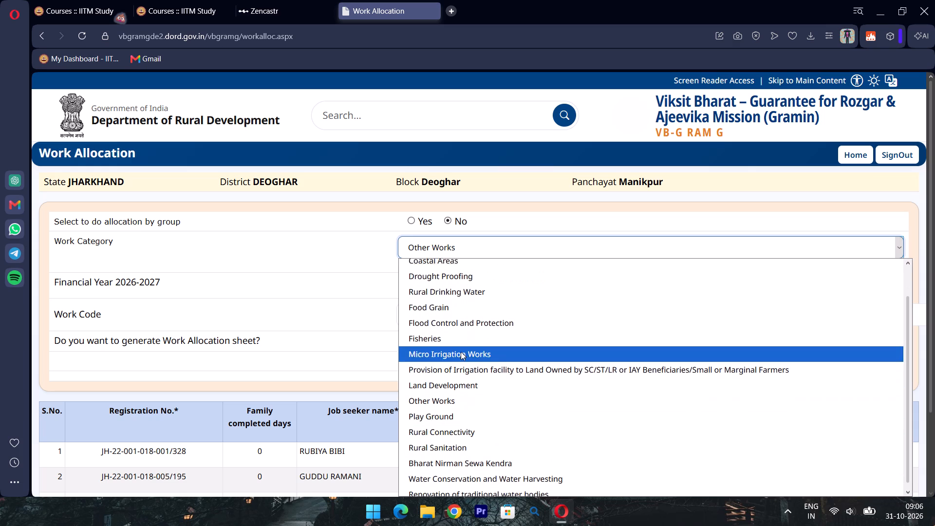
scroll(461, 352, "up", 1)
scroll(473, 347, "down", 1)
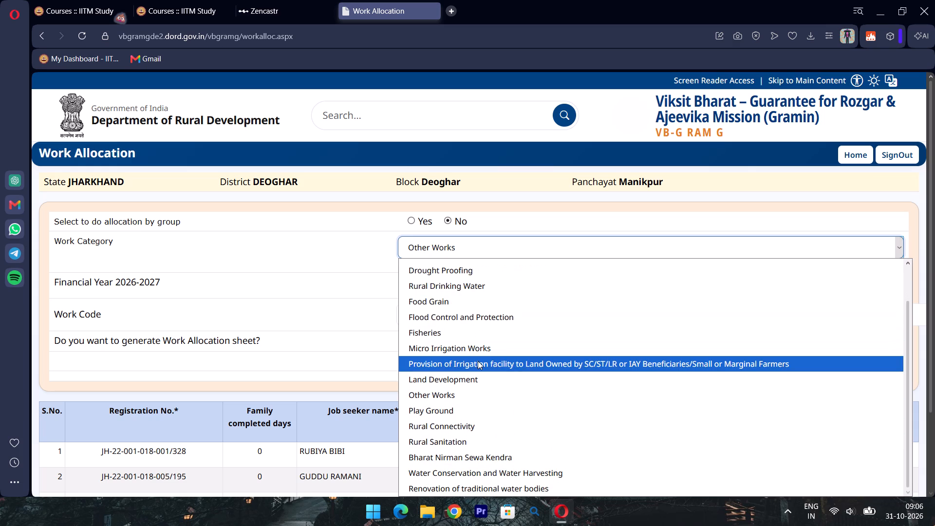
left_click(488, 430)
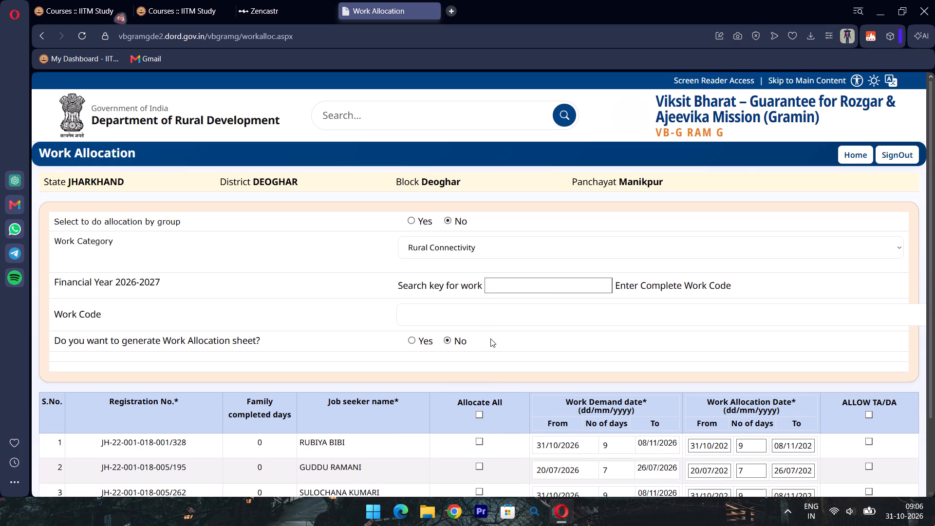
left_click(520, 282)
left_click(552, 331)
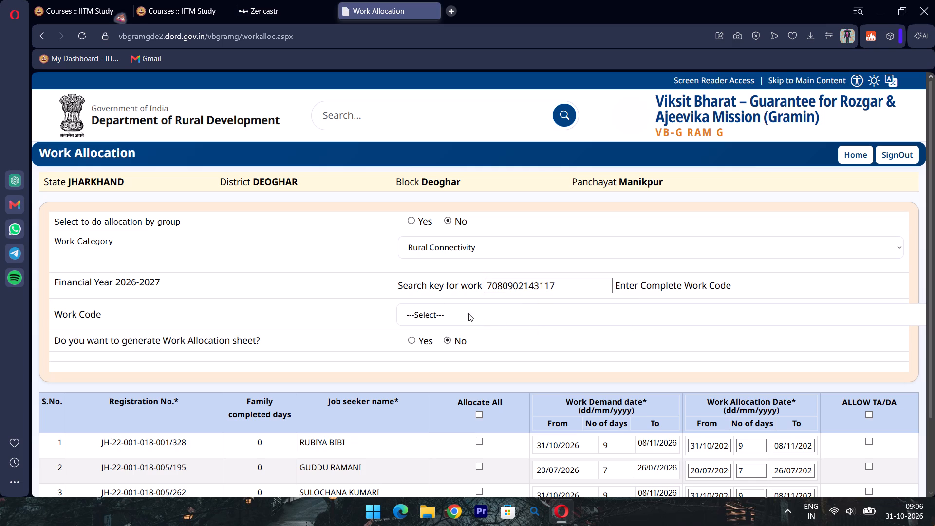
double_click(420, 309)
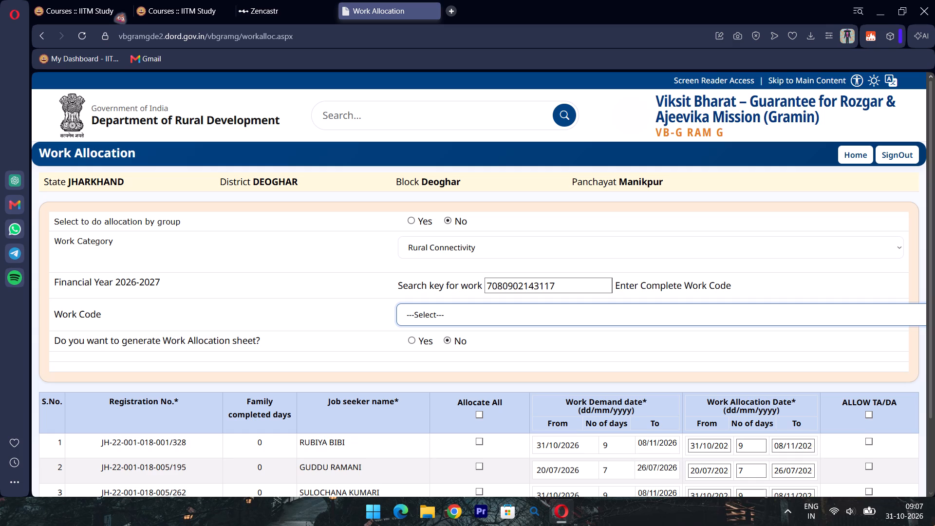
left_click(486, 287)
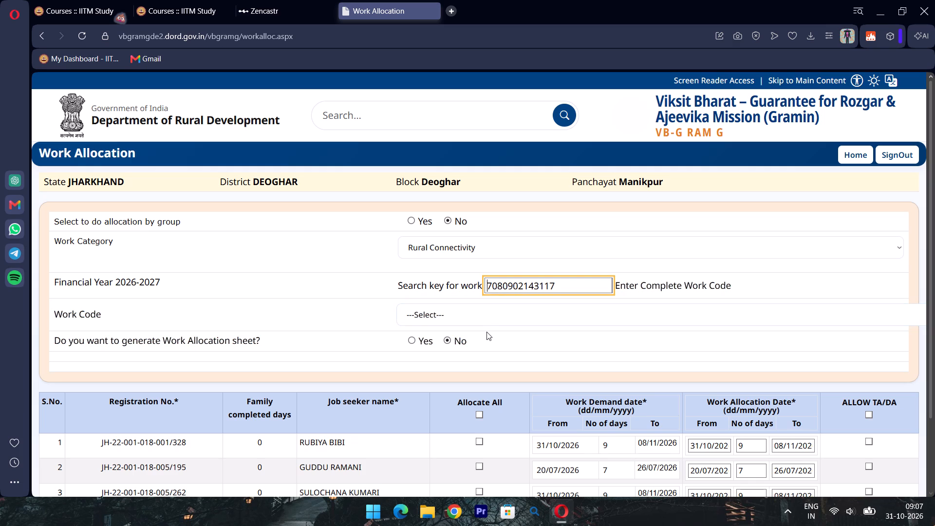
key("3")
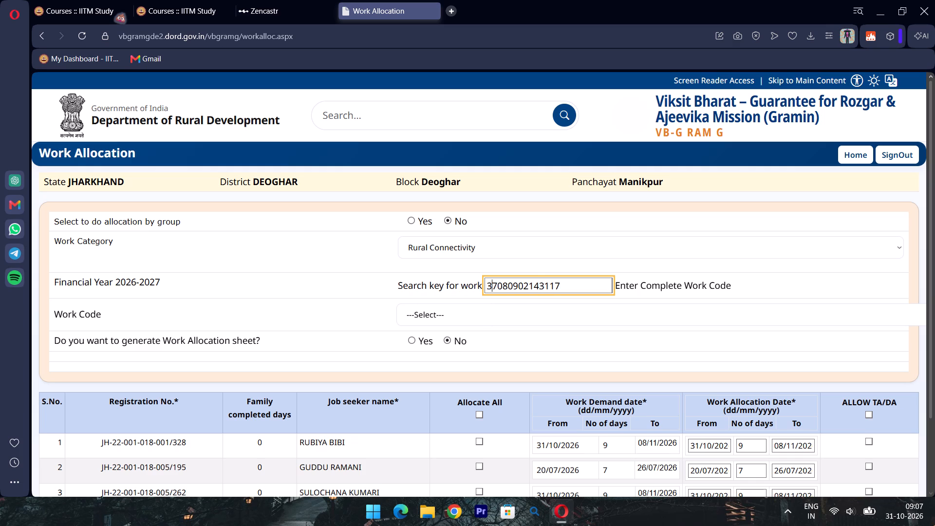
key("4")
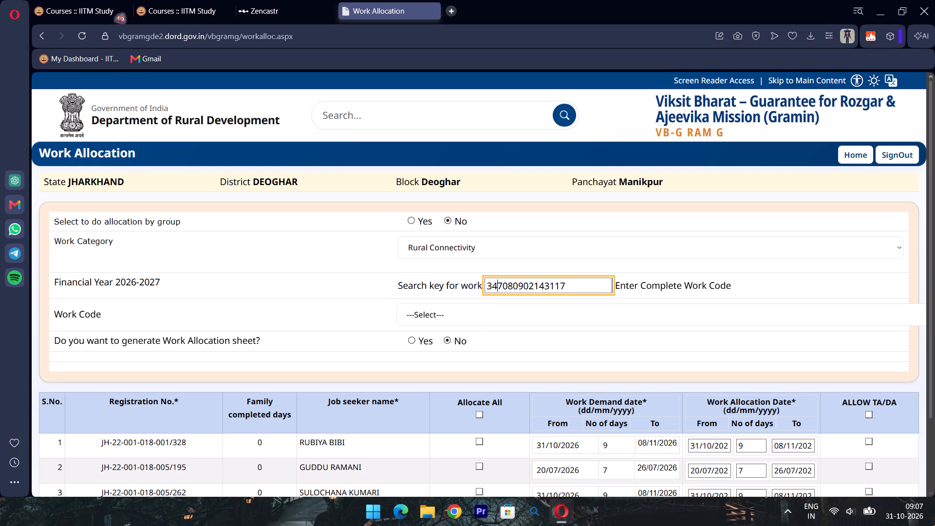
Set the Work Category to Provision of Irrigation facility to Land Owned by SC/ST/LR or IAY Beneficiaries/Small or Marginal Farmers.
left_click(482, 245)
left_click(452, 243)
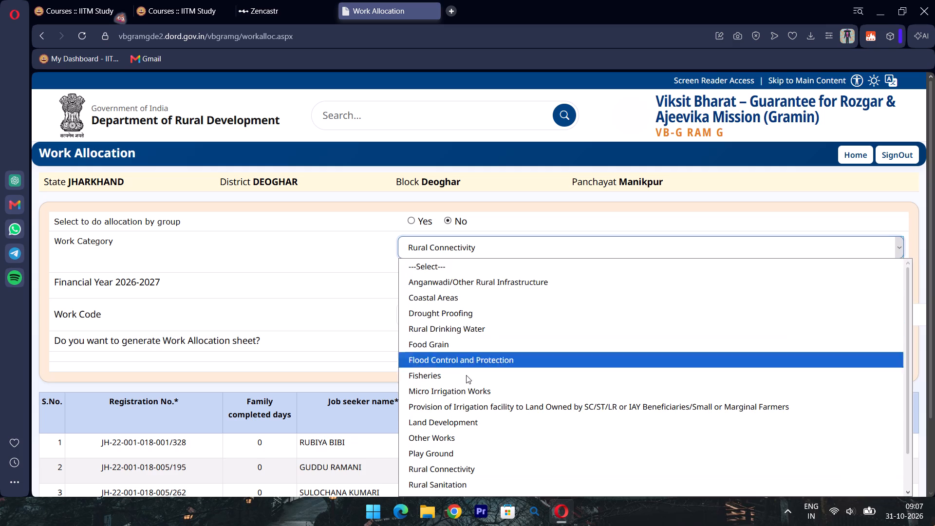
left_click(465, 404)
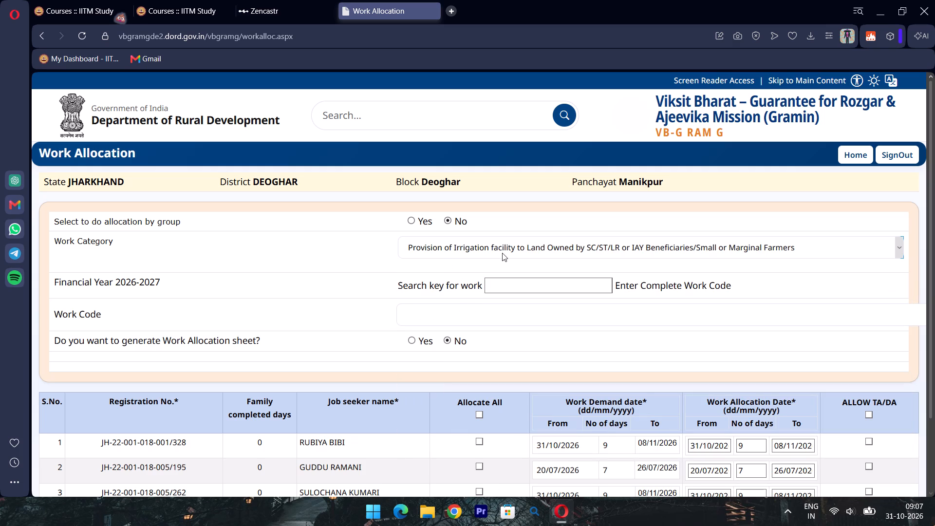
left_click(510, 249)
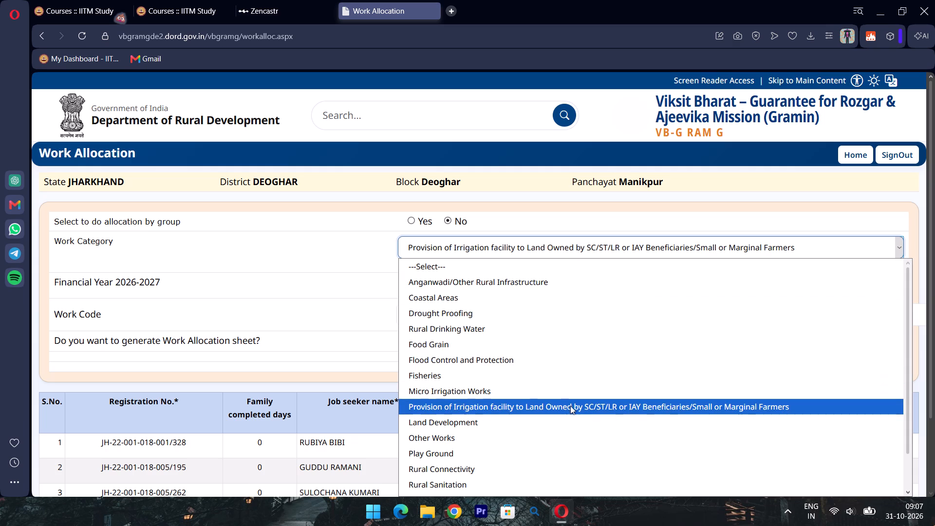
scroll(836, 411, "down", 1)
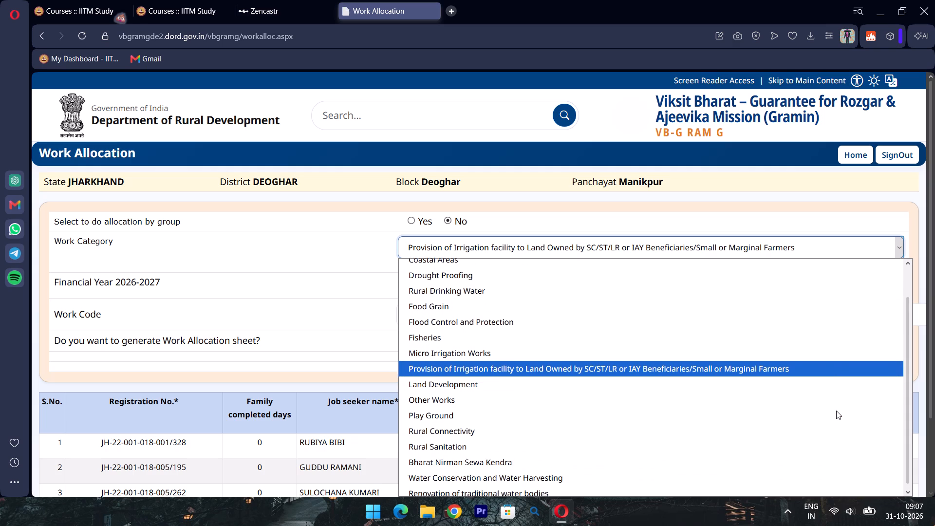
scroll(807, 420, "down", 1)
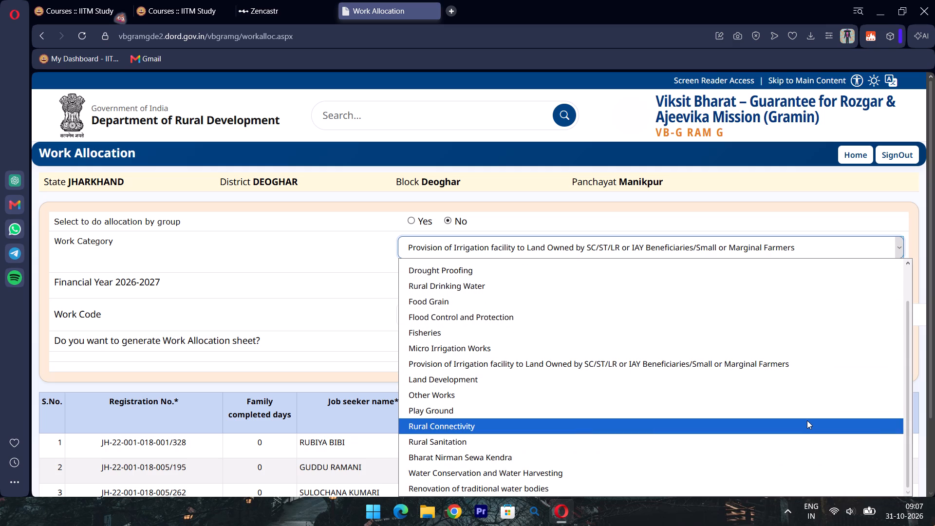
scroll(807, 420, "up", 1)
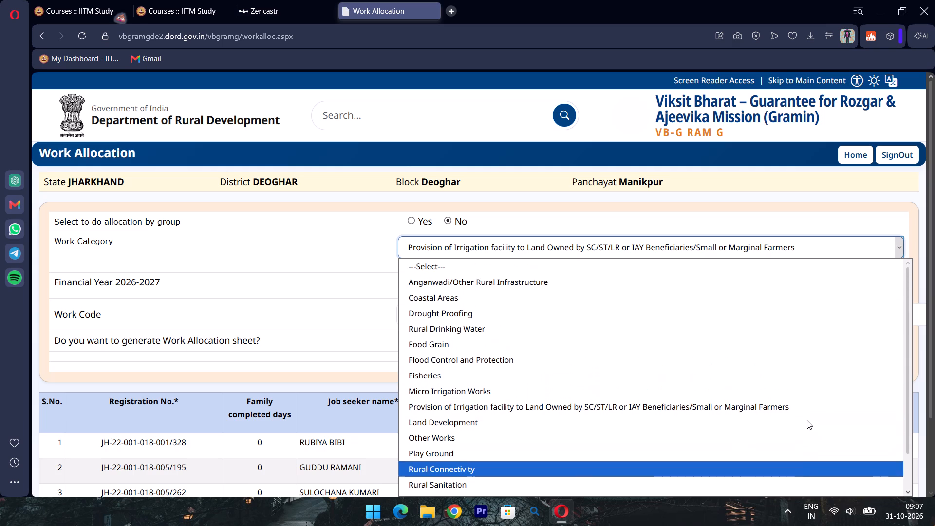
left_click(612, 405)
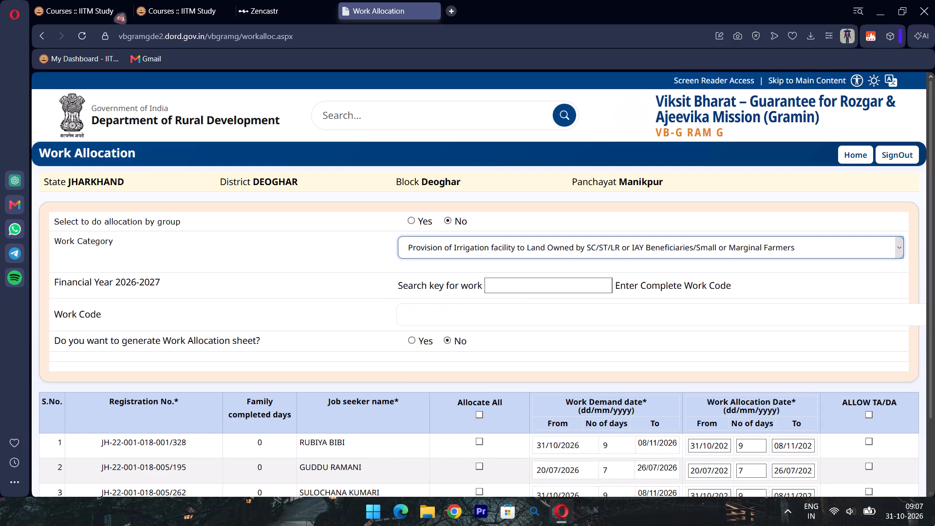
left_click(516, 290)
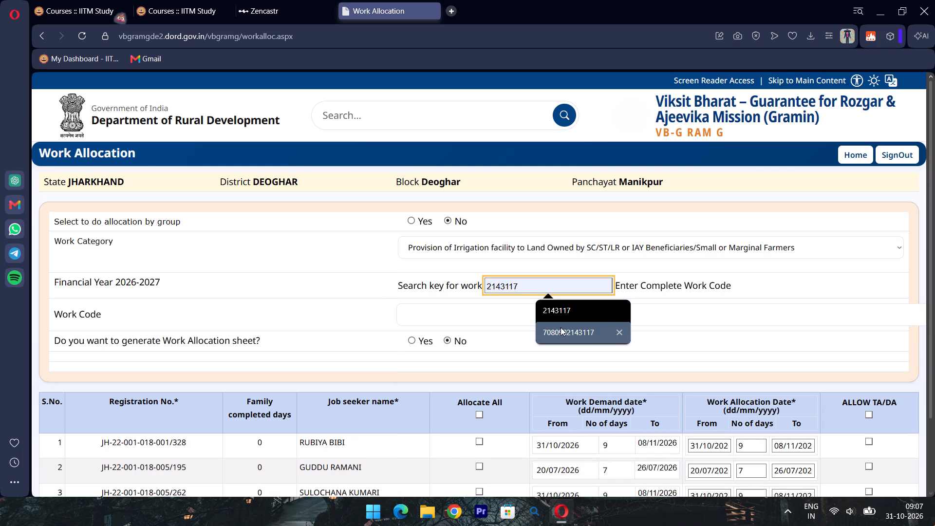
left_click(561, 327)
left_click(490, 288)
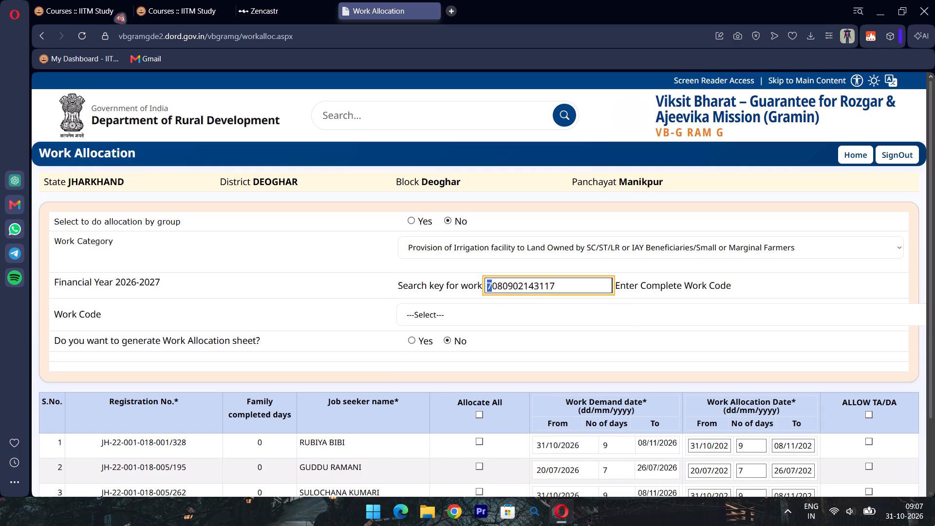
key("Right")
key("Left")
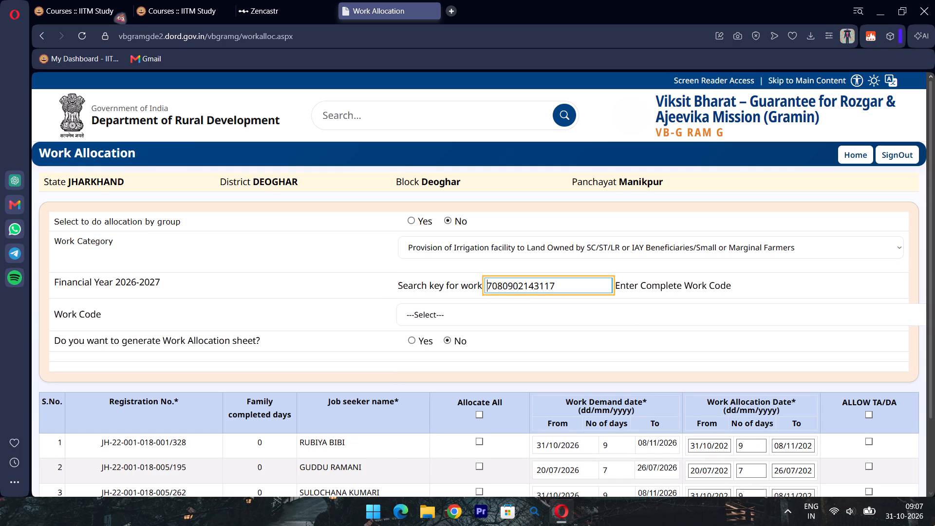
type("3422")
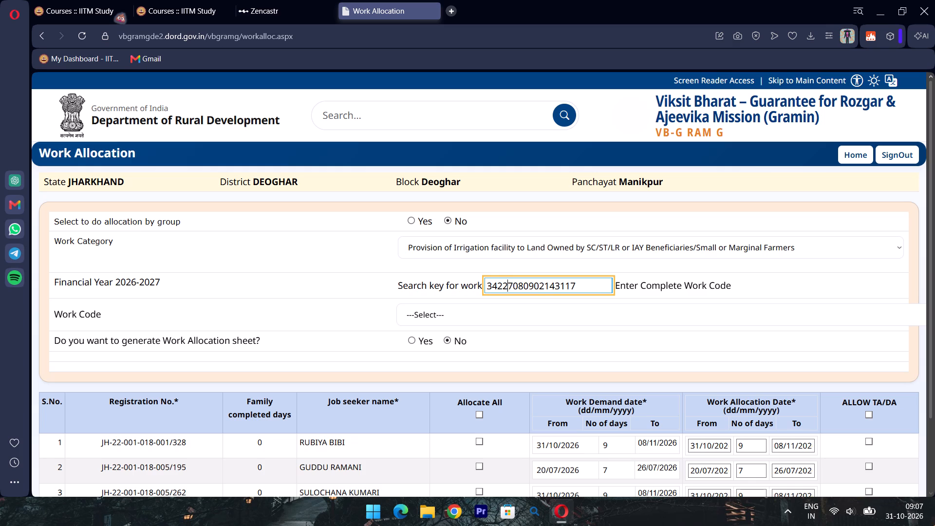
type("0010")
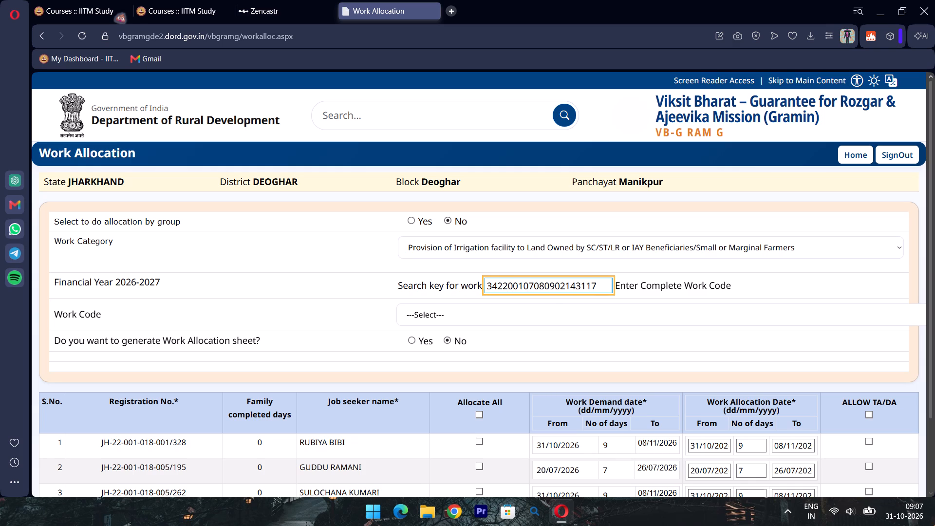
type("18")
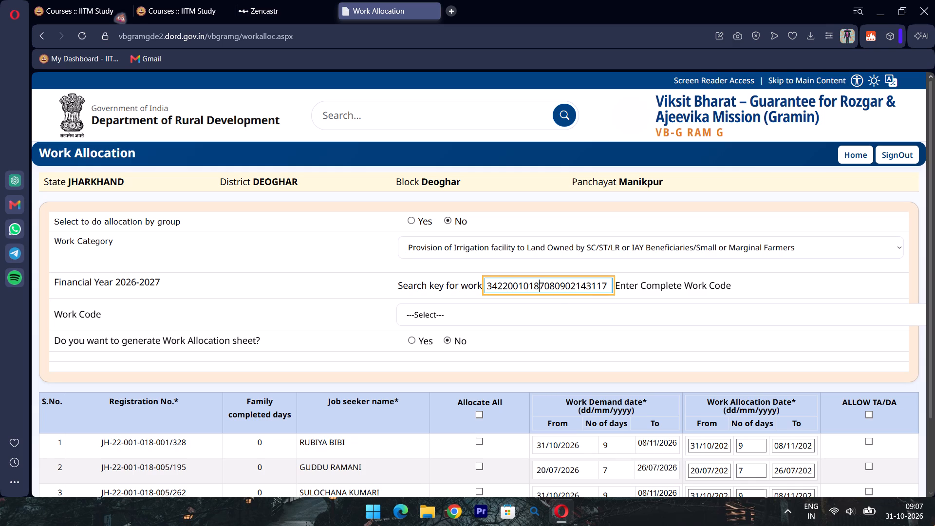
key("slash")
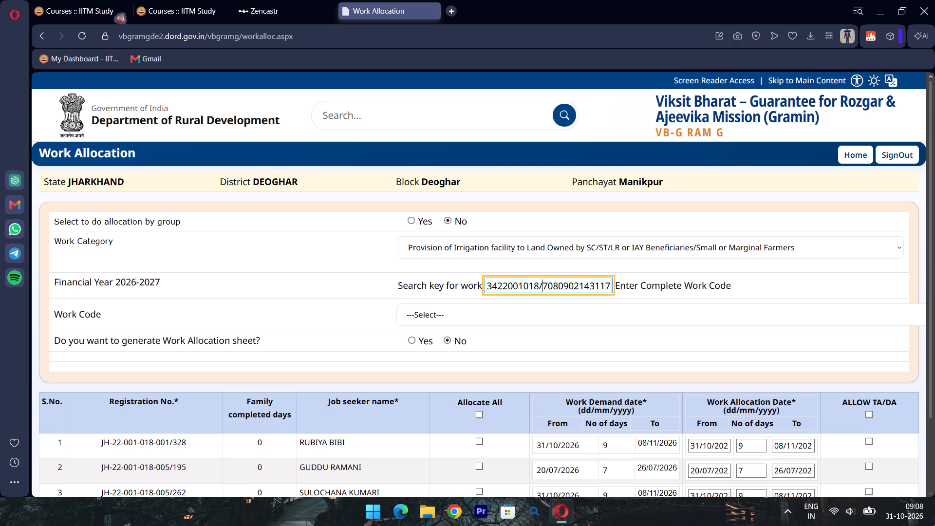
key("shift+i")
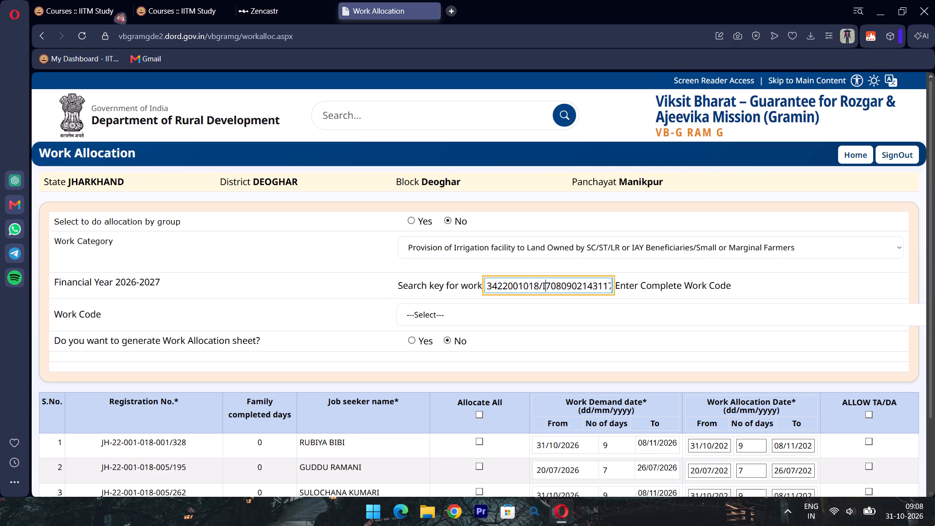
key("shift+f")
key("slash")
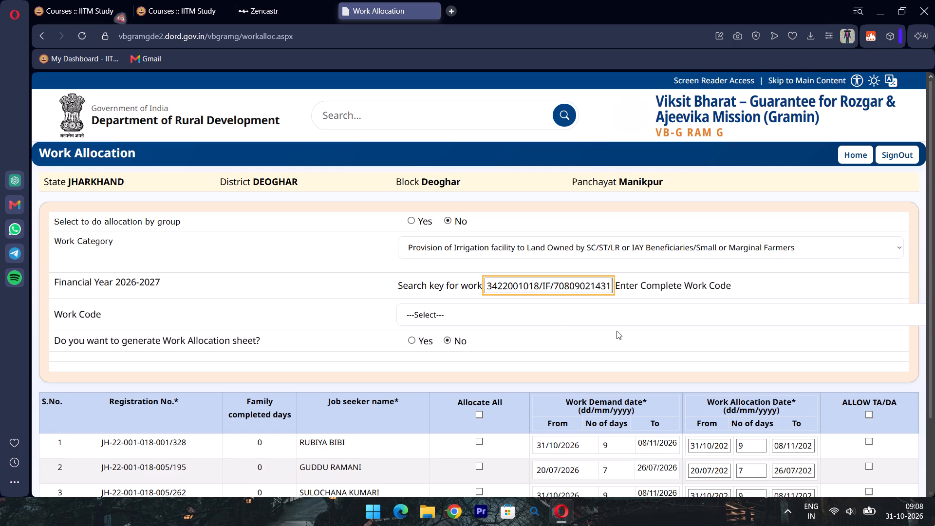
left_click(599, 282)
key("Right")
key("Right")
key("Right")
key("Right")
key("Right")
key("Right")
key("Right")
key("Right")
key("Right")
key("Right")
key("Right")
key("Right")
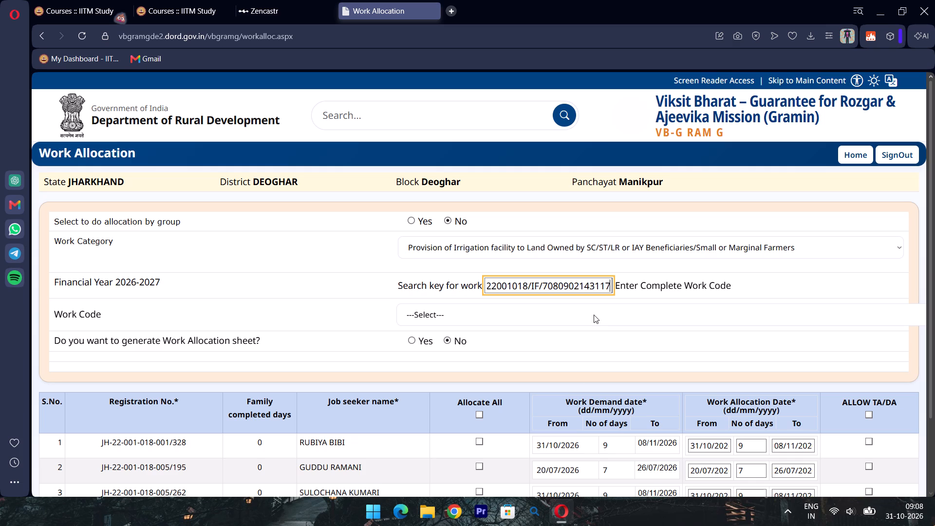
key("Return")
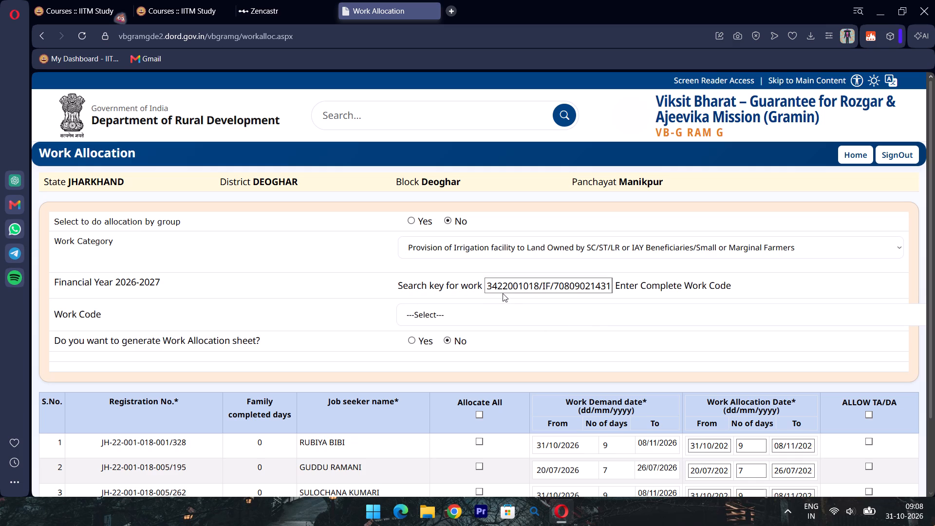
left_click(517, 314)
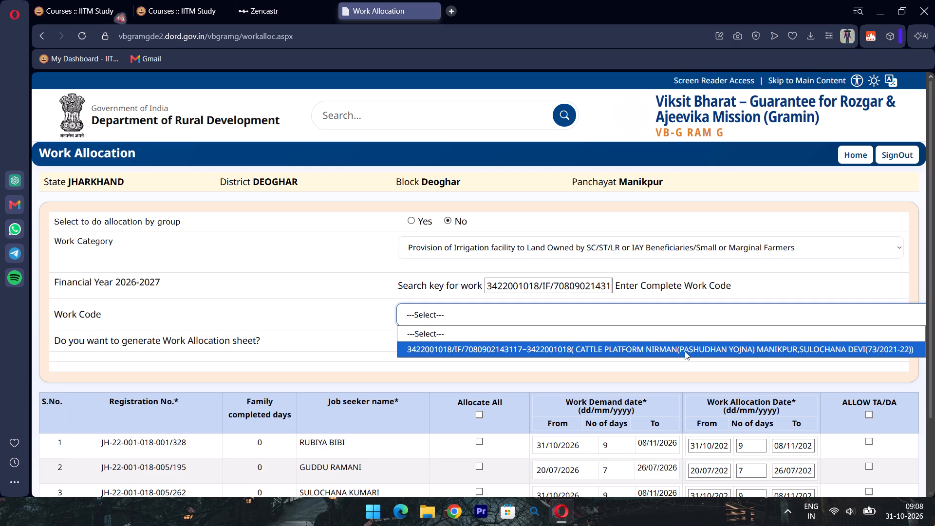
left_click(497, 349)
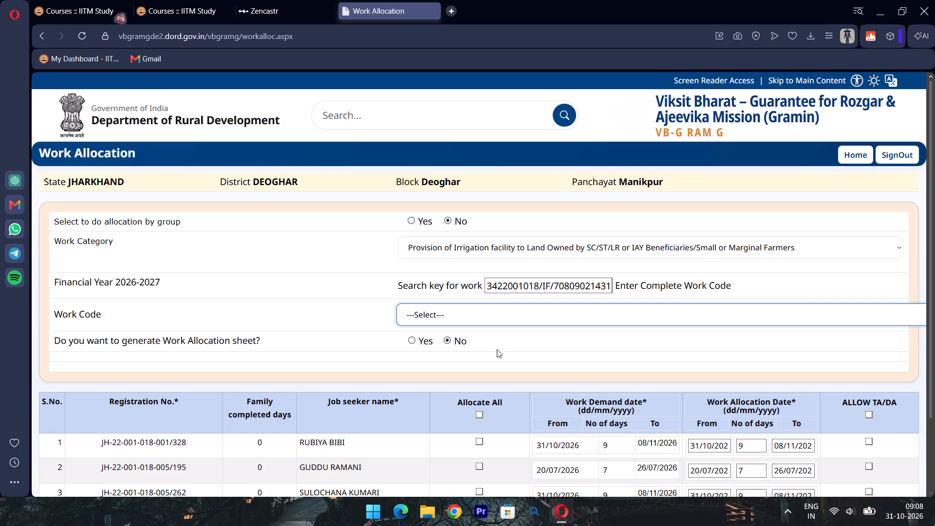
Mark the job seeker at S.No. 3 for allocation to the chosen work and save the allocation.
scroll(382, 289, "up", 2)
scroll(382, 289, "down", 1)
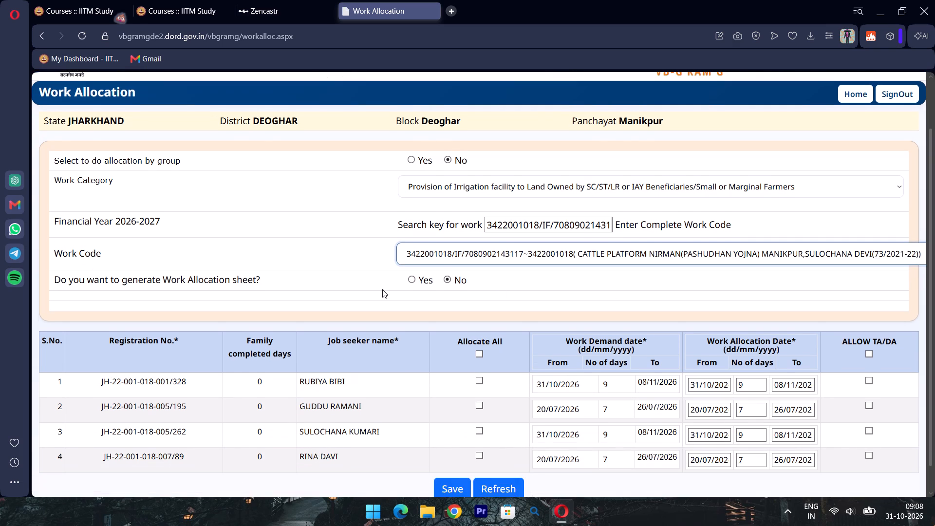
scroll(382, 289, "up", 1)
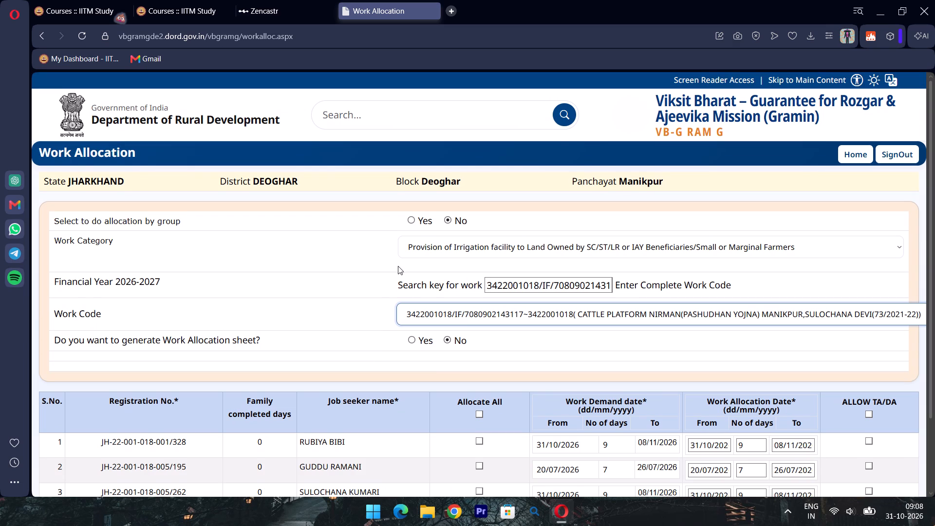
scroll(401, 267, "down", 1)
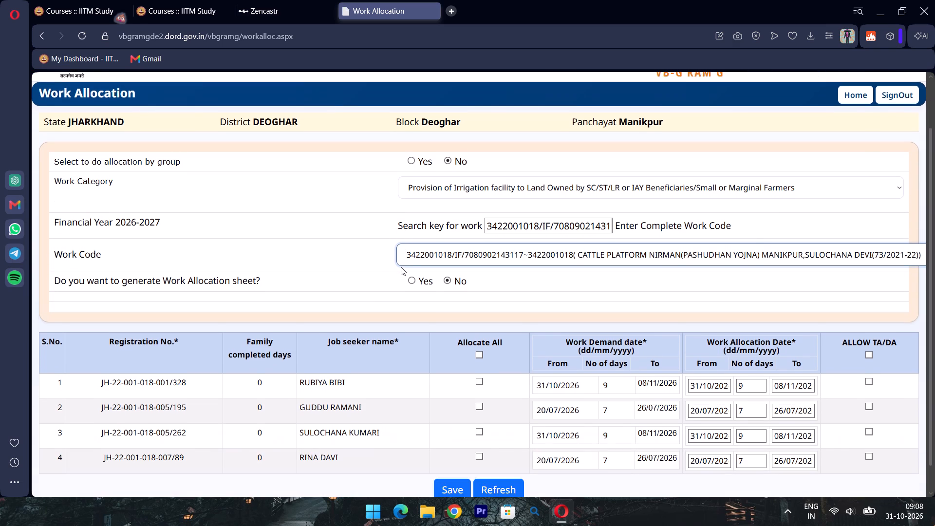
left_click(482, 433)
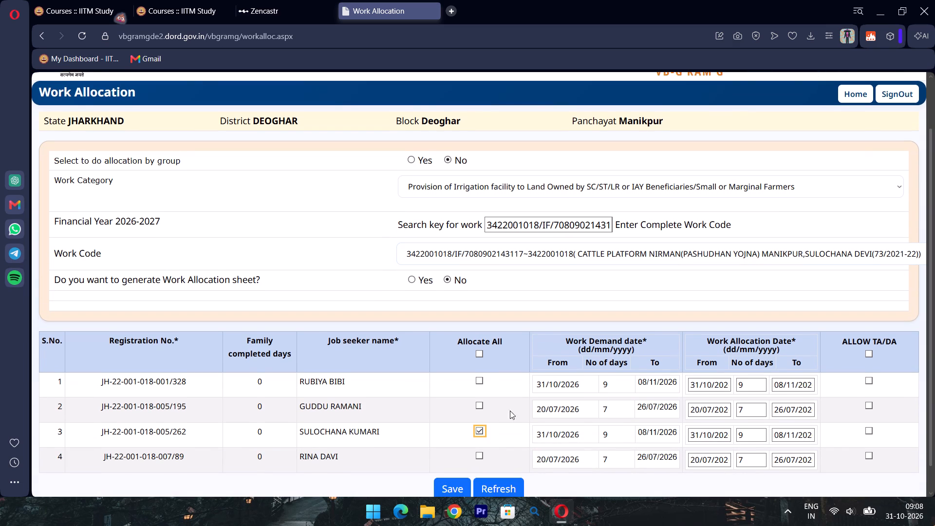
scroll(519, 462, "down", 1)
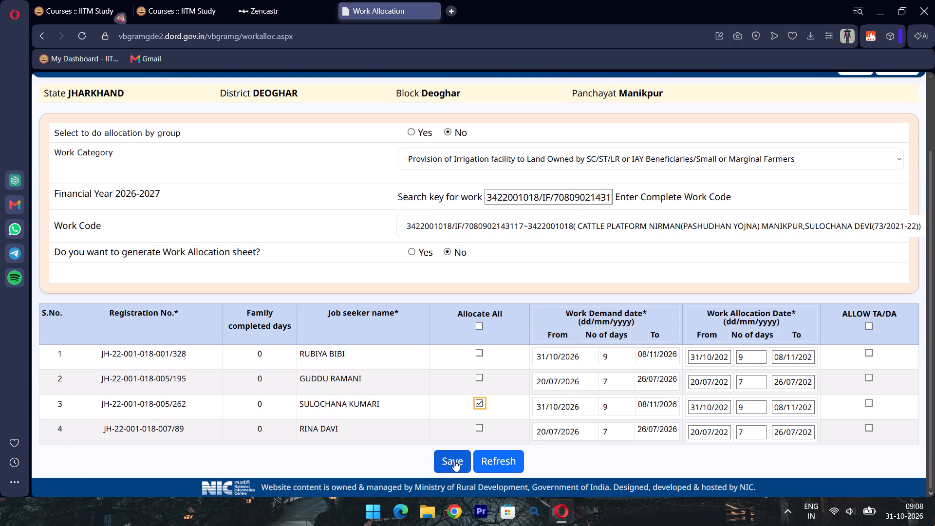
left_click(454, 461)
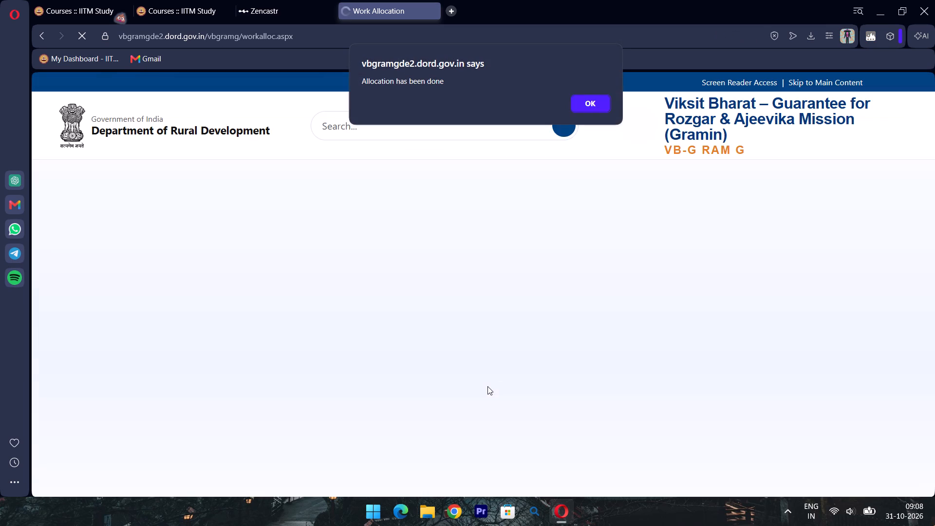
left_click(590, 105)
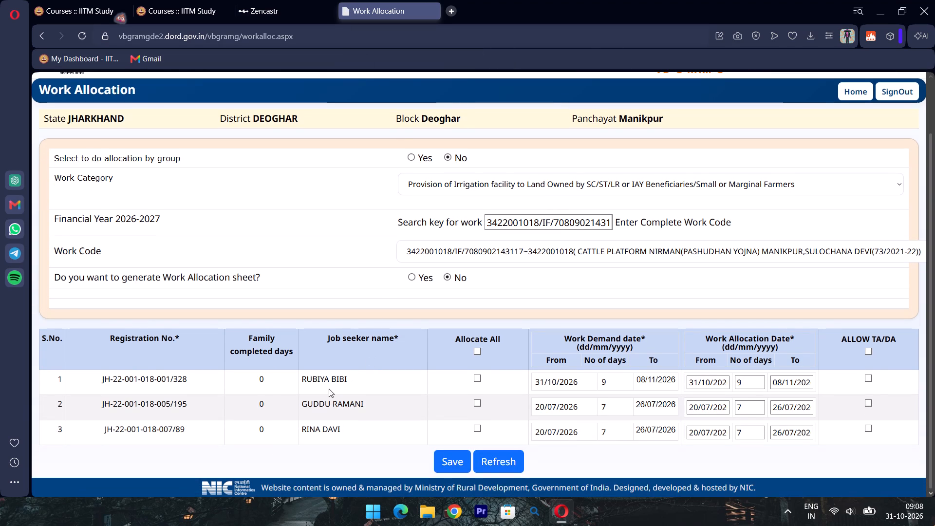
scroll(355, 398, "down", 1)
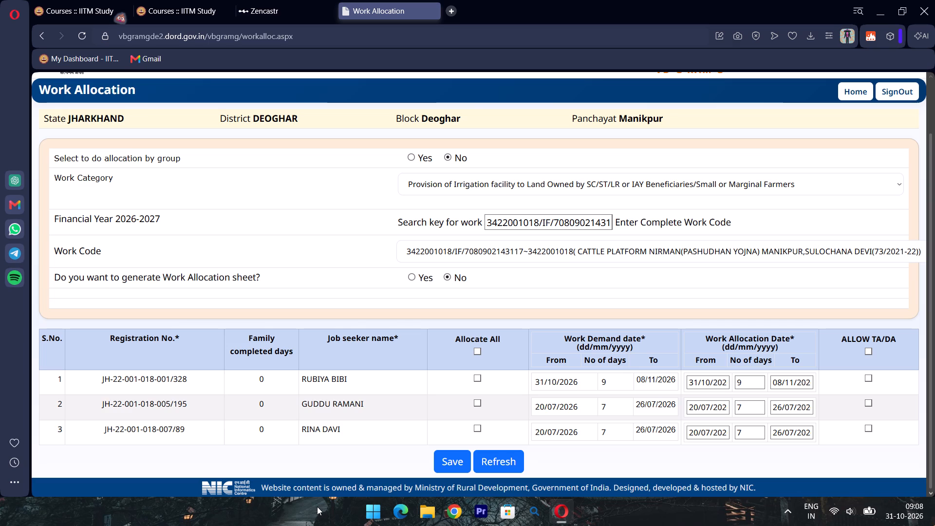
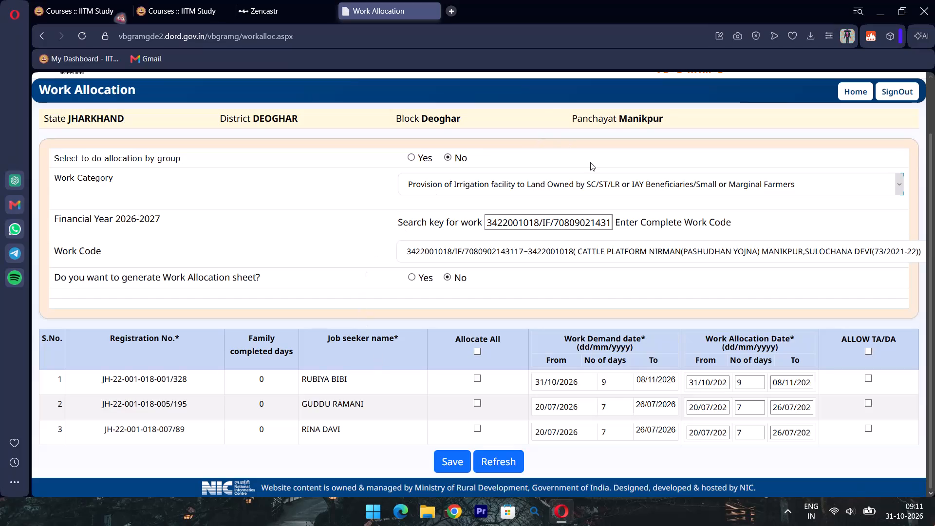
left_click(556, 225)
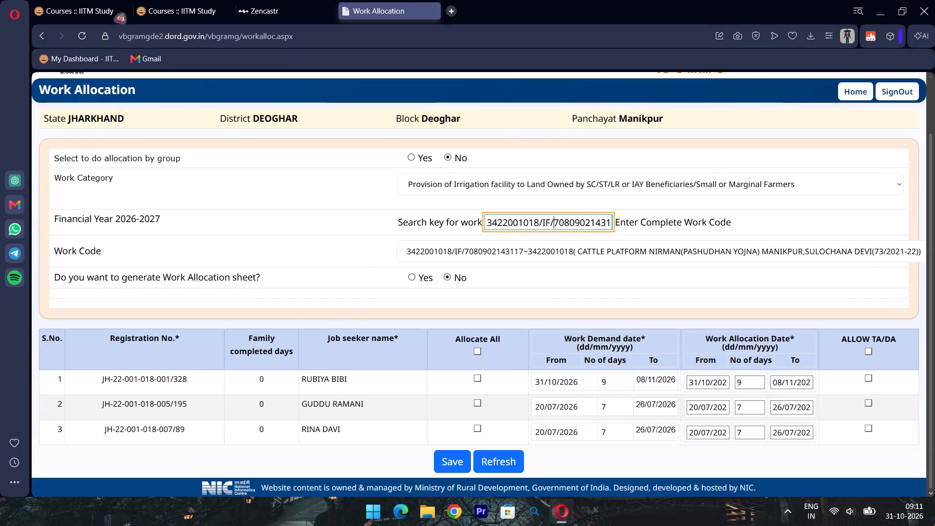
left_click(586, 221)
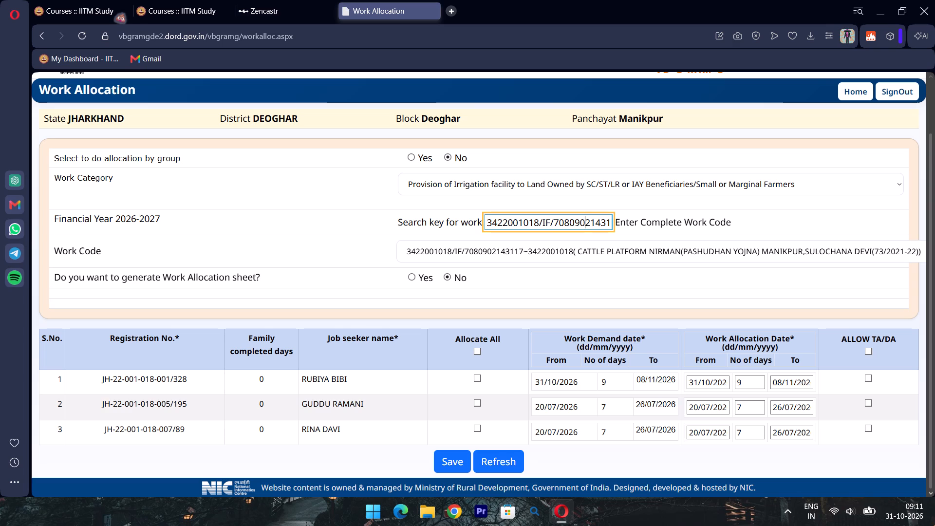
left_click_drag(586, 221, 618, 220)
key("Right")
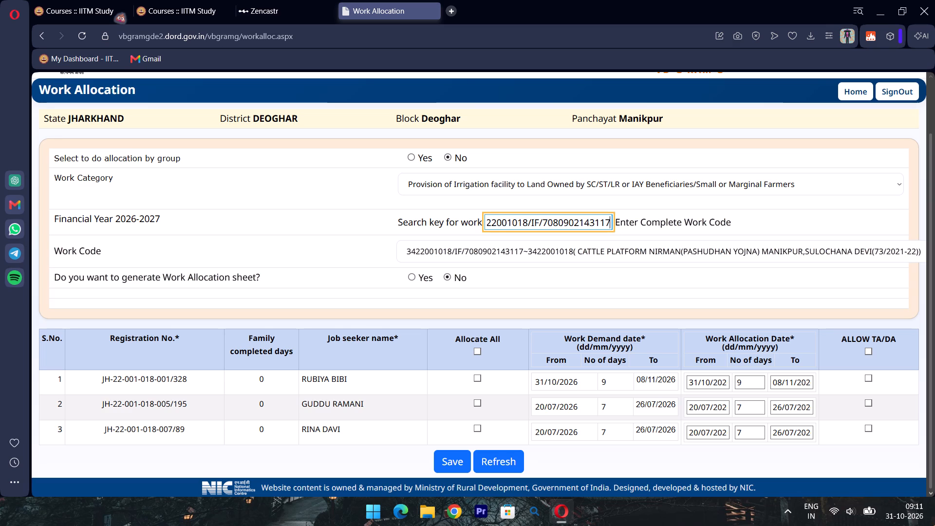
key("BackSpace")
key("BackSpace")
key("BackSpace")
key("BackSpace")
key("BackSpace")
key("BackSpace")
key("BackSpace")
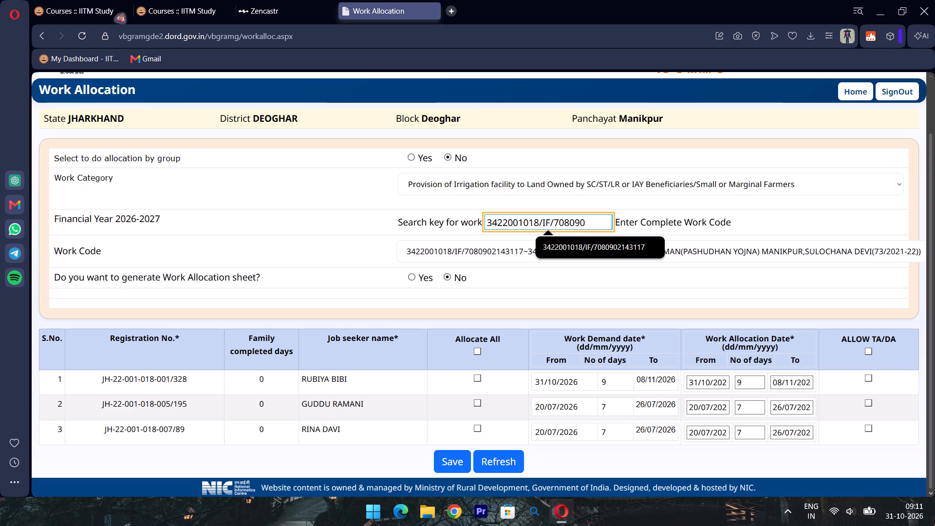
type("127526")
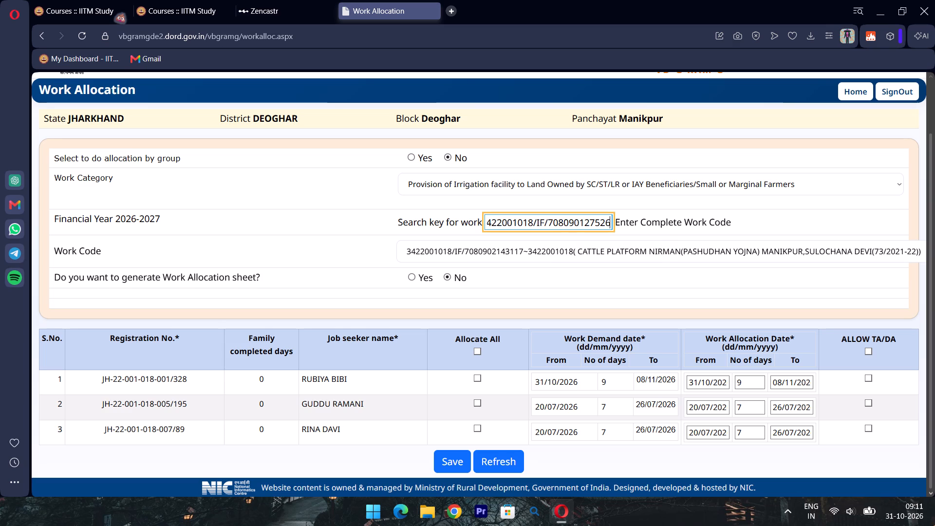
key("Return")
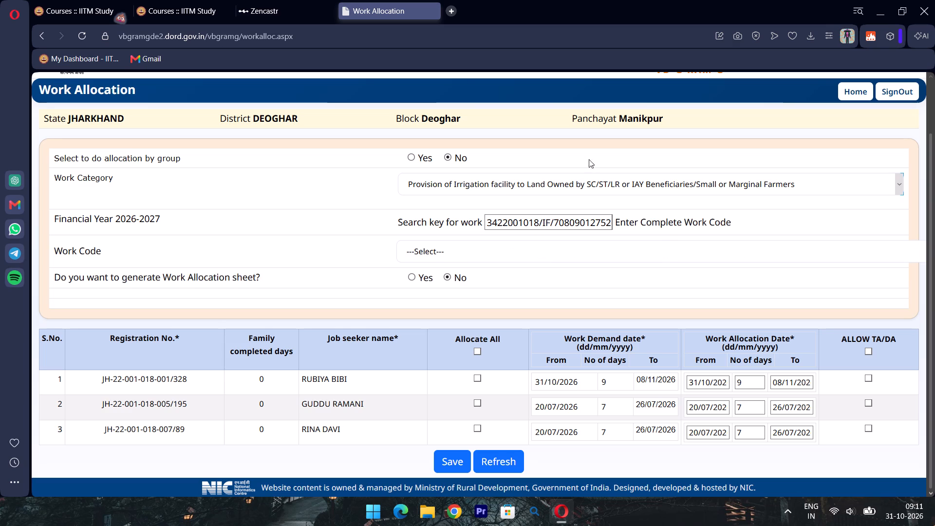
left_click(444, 253)
left_click(360, 253)
triple_click(437, 249)
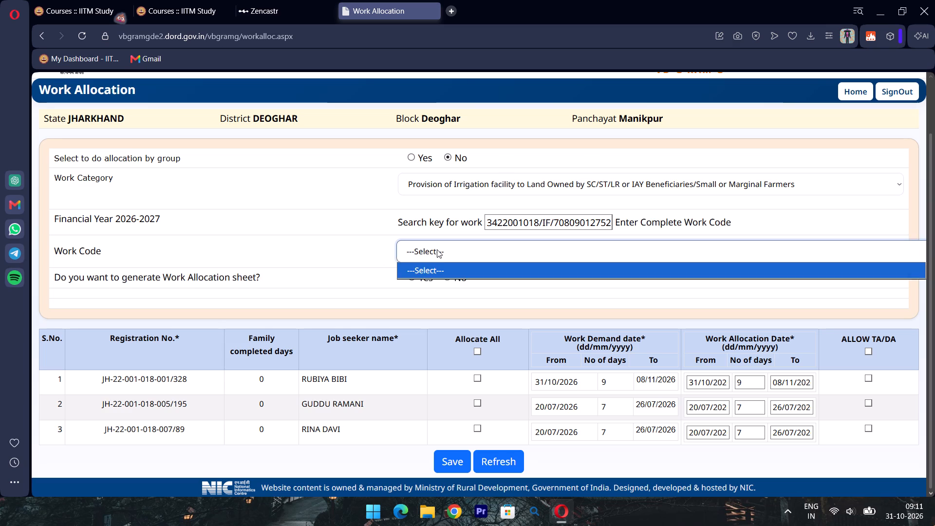
left_click(437, 249)
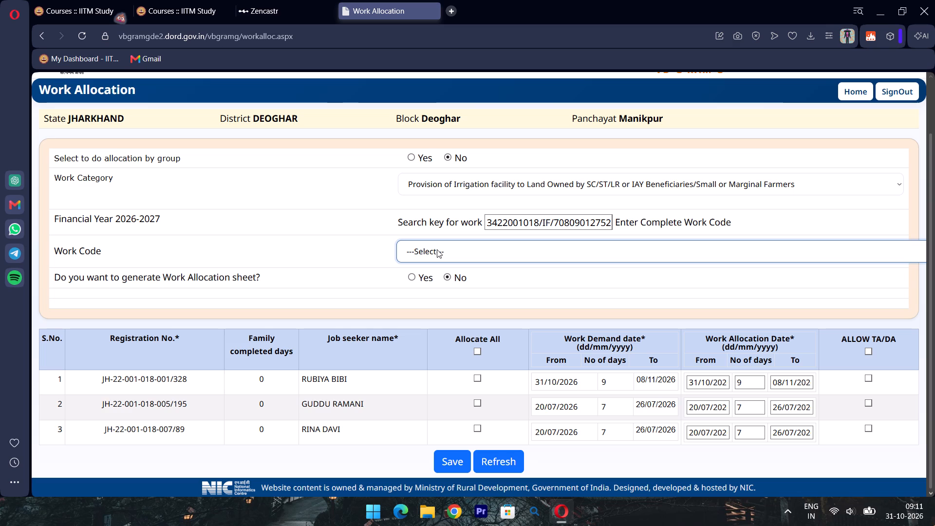
left_click(437, 249)
left_click(437, 249)
left_click(526, 255)
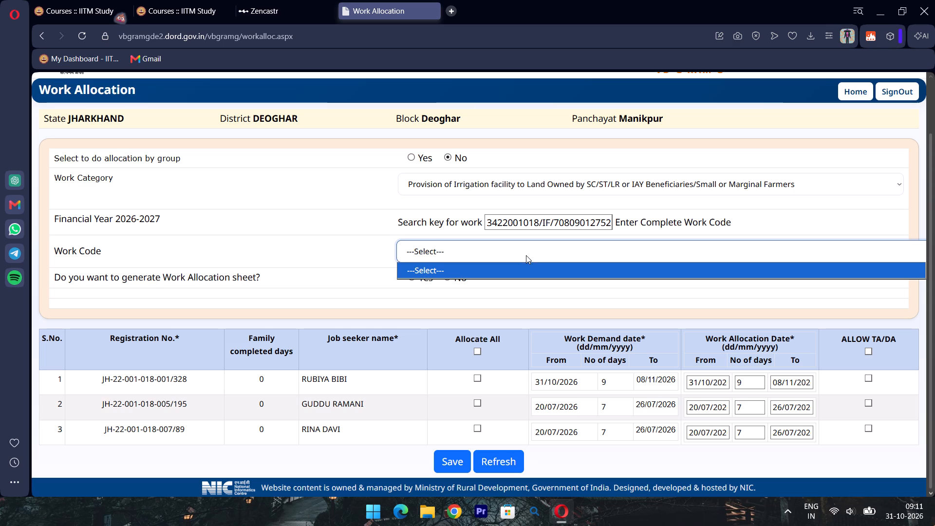
left_click(526, 255)
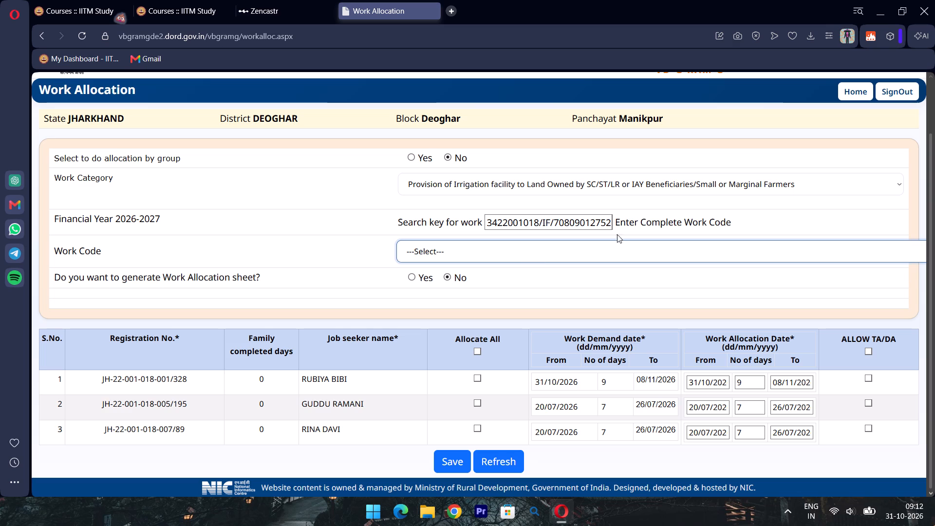
left_click(606, 223)
key("Right")
key("Right")
key("Right")
key("Return")
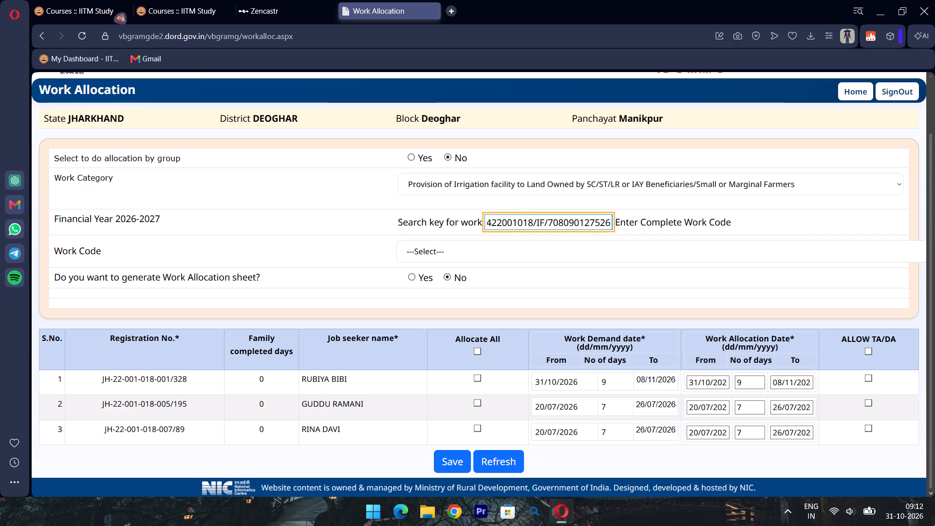
left_click(499, 245)
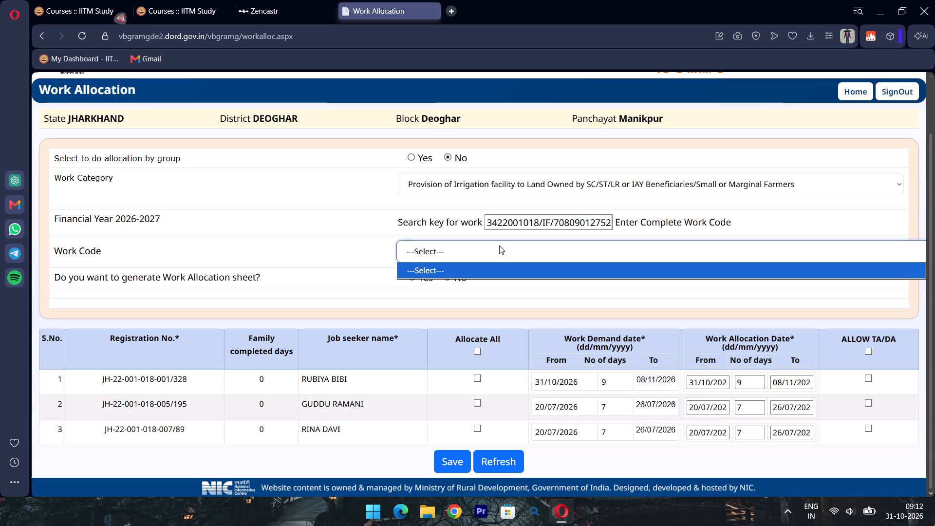
left_click(499, 245)
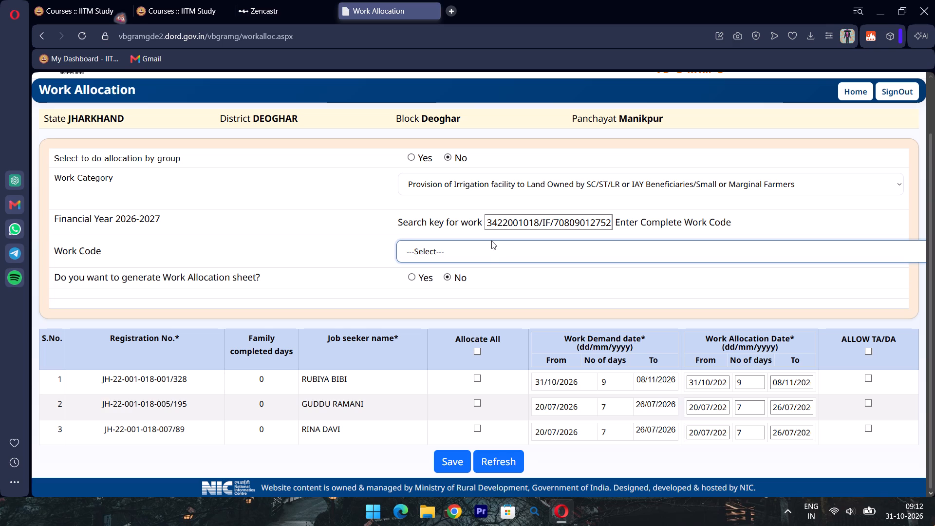
scroll(491, 243, "down", 1)
left_click(365, 232)
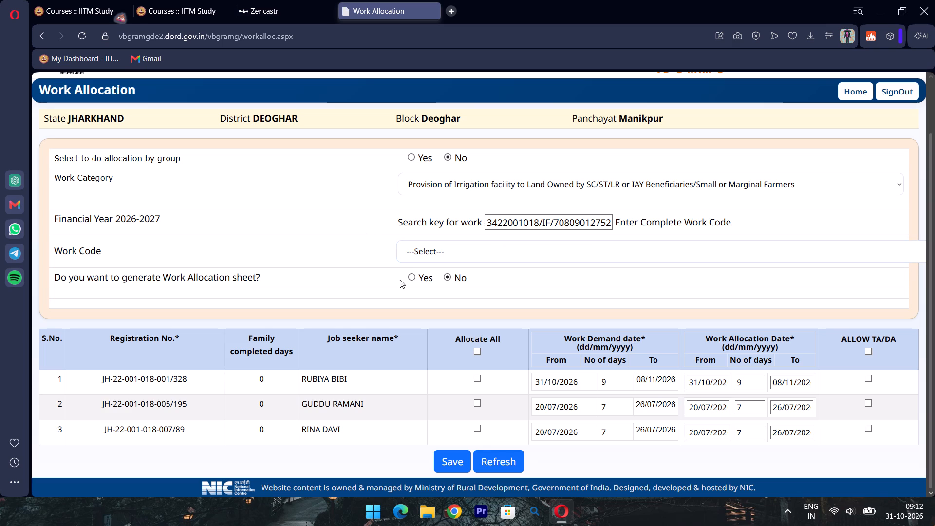
Refresh the Work Allocation form.
left_click(501, 460)
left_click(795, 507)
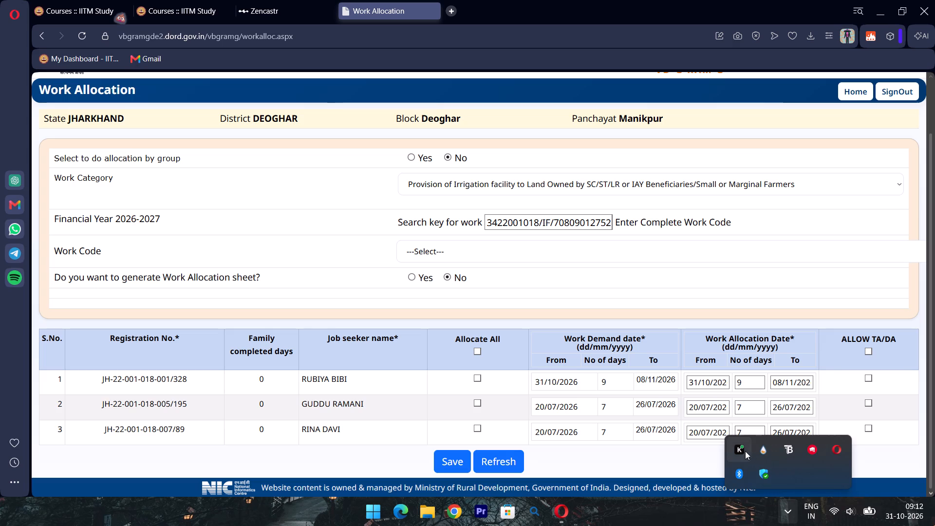
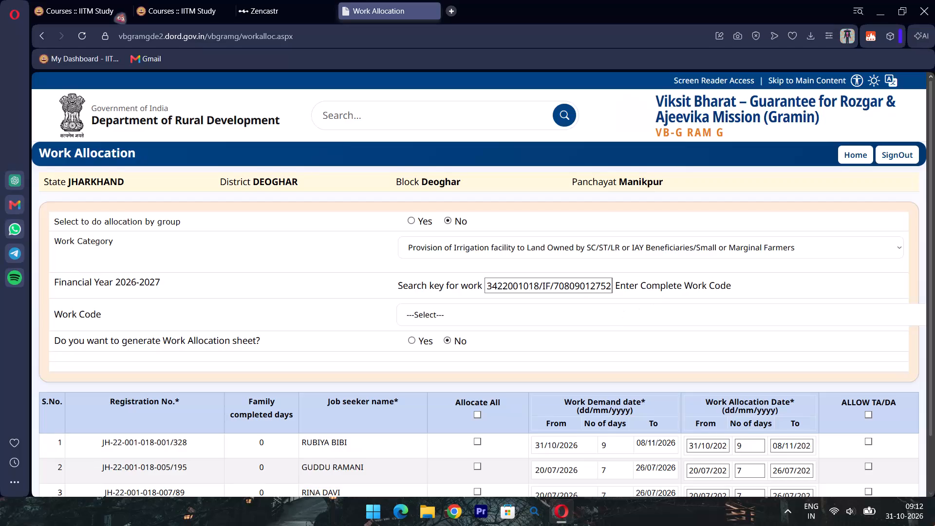
Check the available Work Code options again on the refreshed Work Allocation form.
scroll(661, 289, "down", 2)
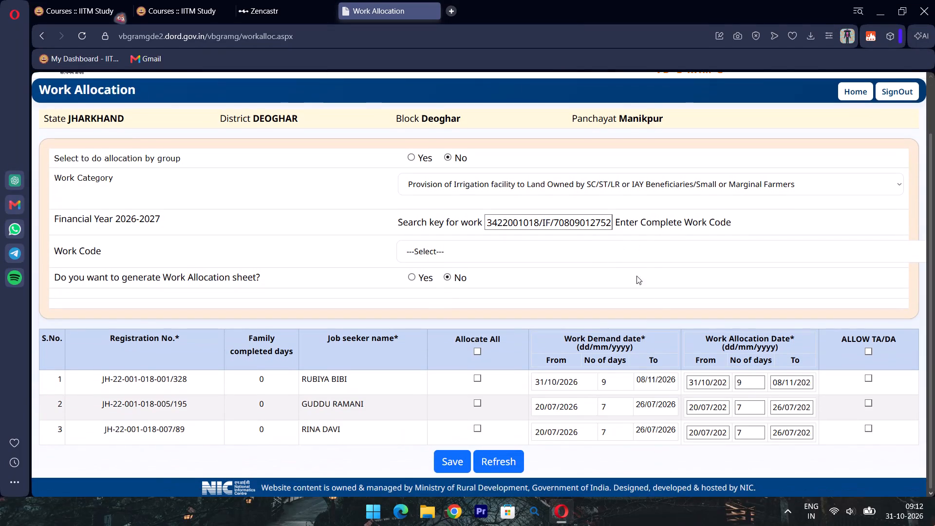
left_click(598, 223)
left_click(531, 260)
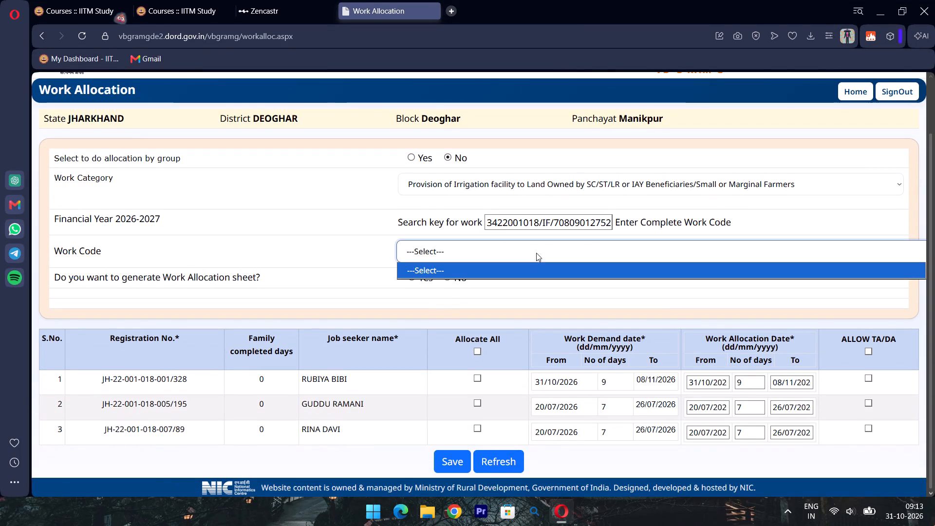
left_click(543, 246)
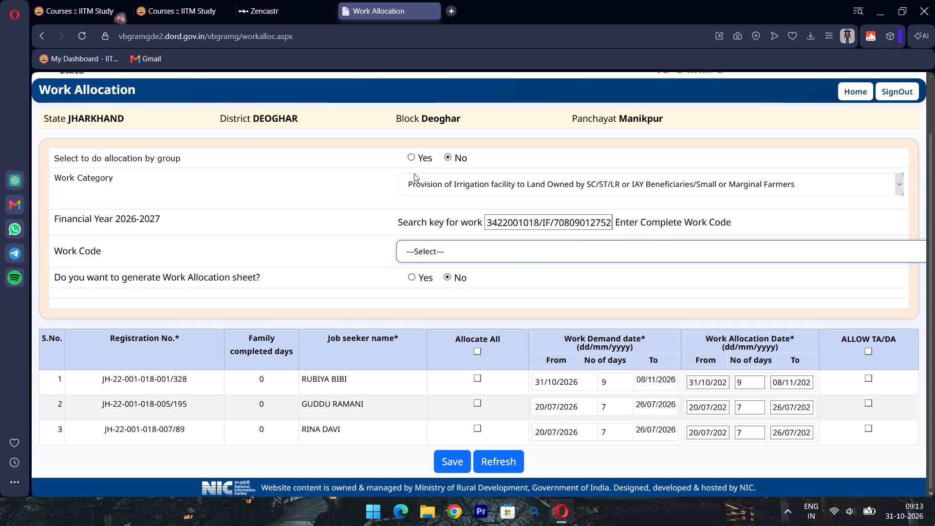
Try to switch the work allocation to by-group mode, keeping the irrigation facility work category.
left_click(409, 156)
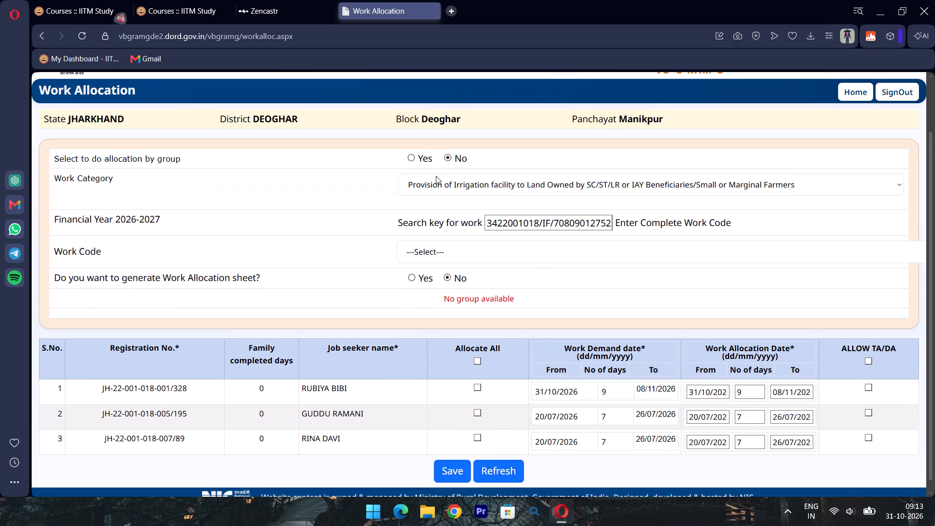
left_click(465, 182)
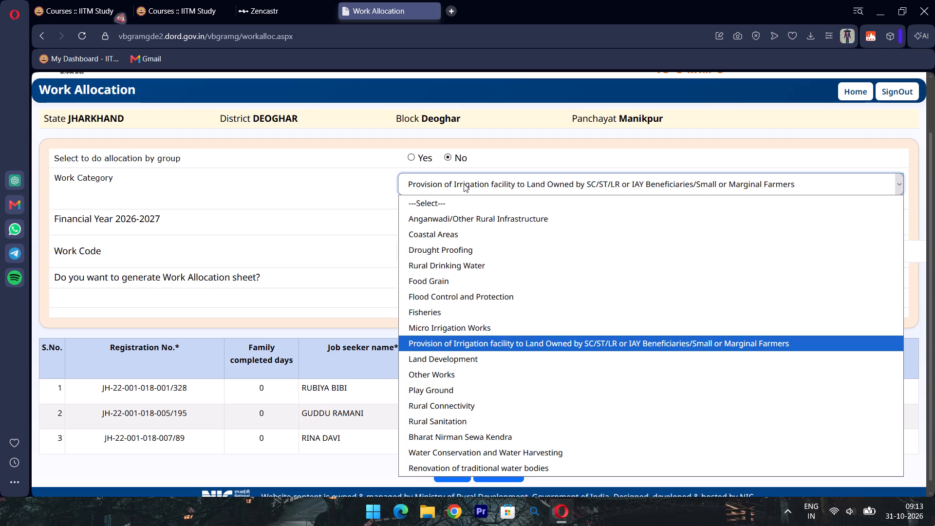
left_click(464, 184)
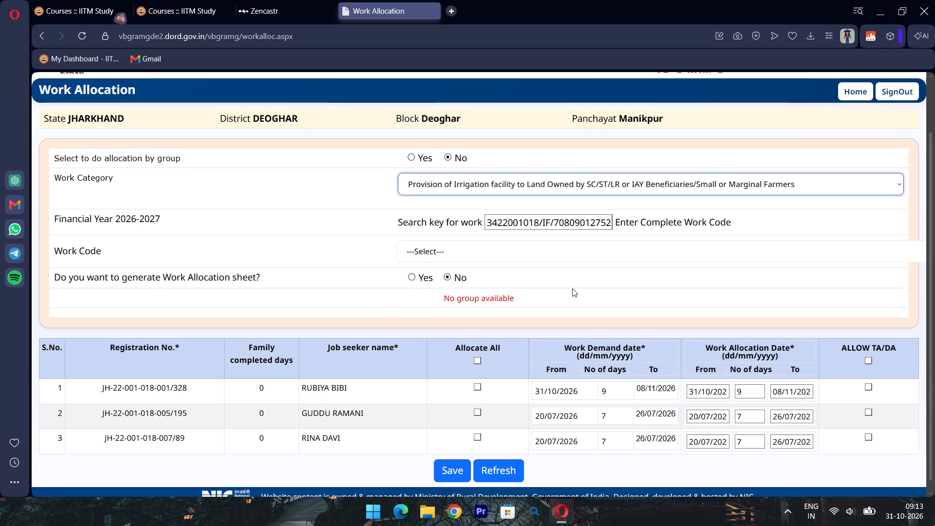
scroll(573, 290, "down", 1)
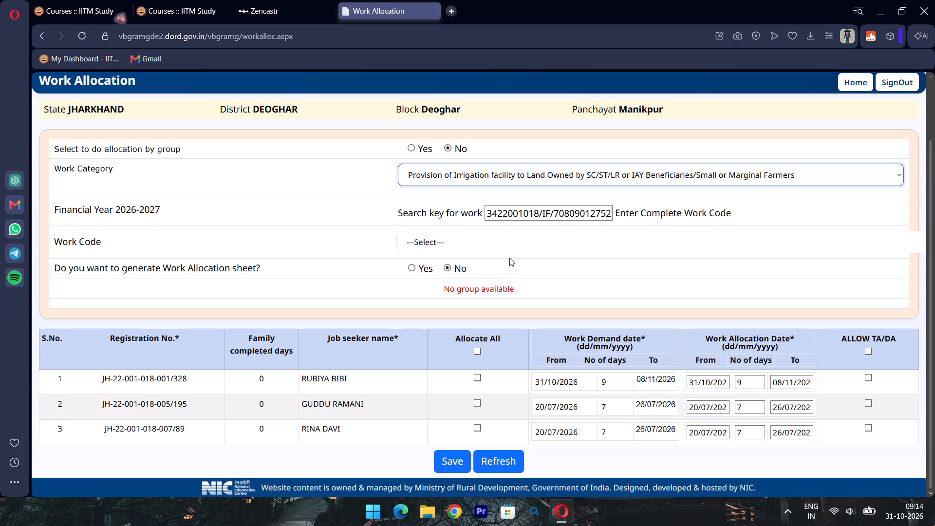
left_click(575, 215)
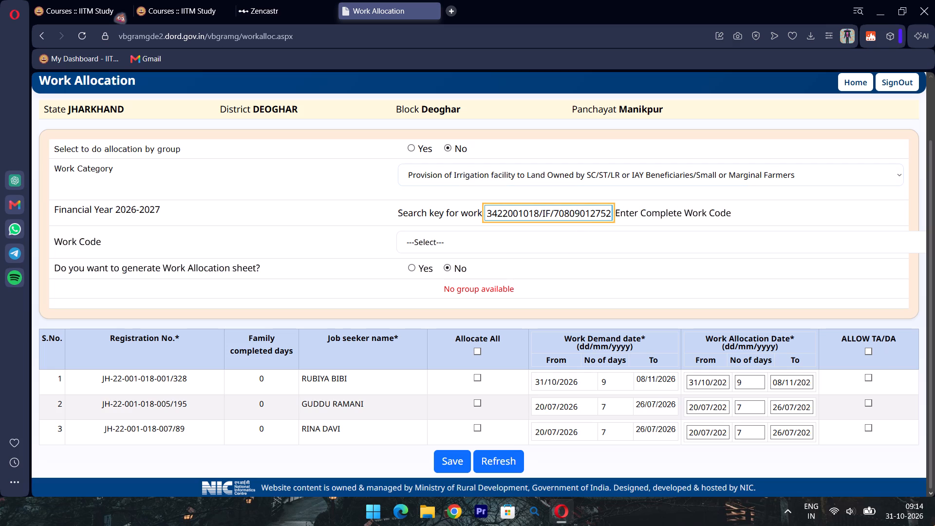
left_click(582, 215)
key("Right")
key("Right")
key("Right")
key("Right")
key("Right")
key("Right")
key("Right")
key("Right")
key("Right")
key("Right")
key("Right")
key("Right")
key("Right")
key("Right")
key("Right")
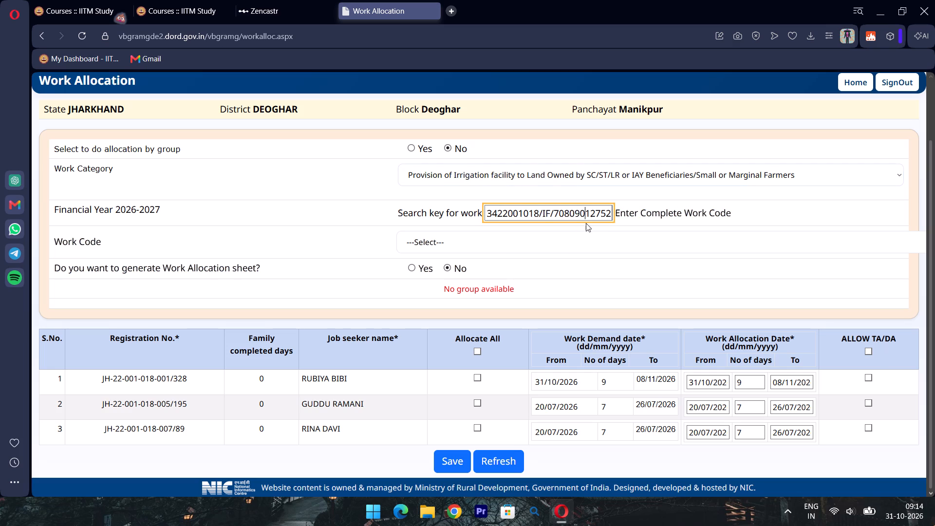
key("BackSpace")
key("BackSpace")
key("BackSpace")
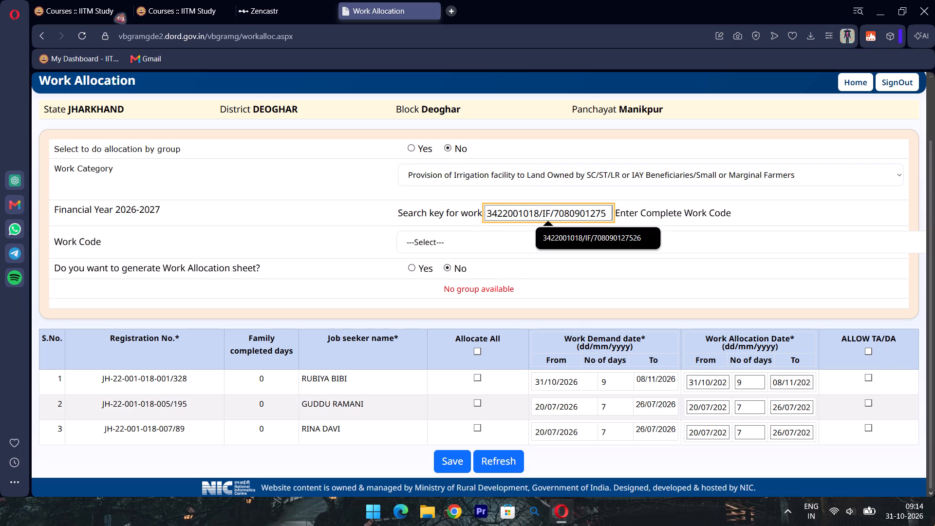
key("BackSpace")
key("BackSpace")
key("BackSpace")
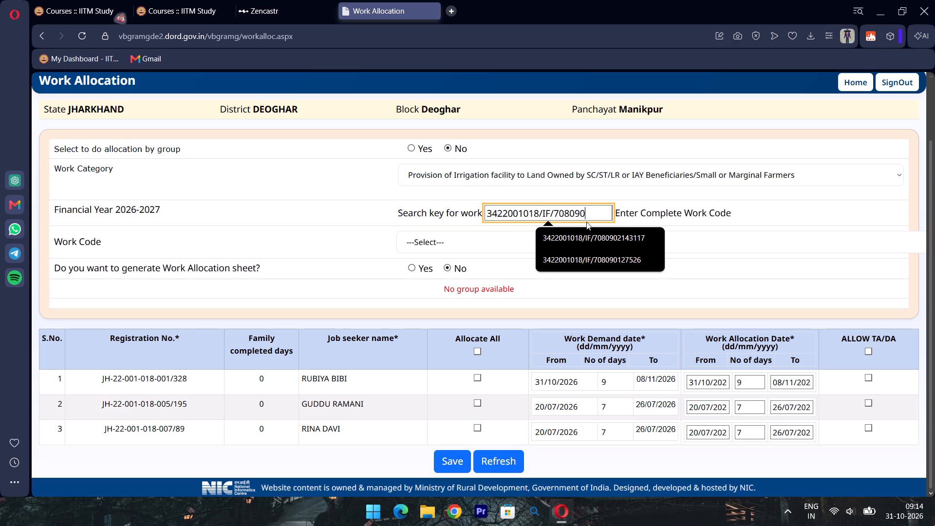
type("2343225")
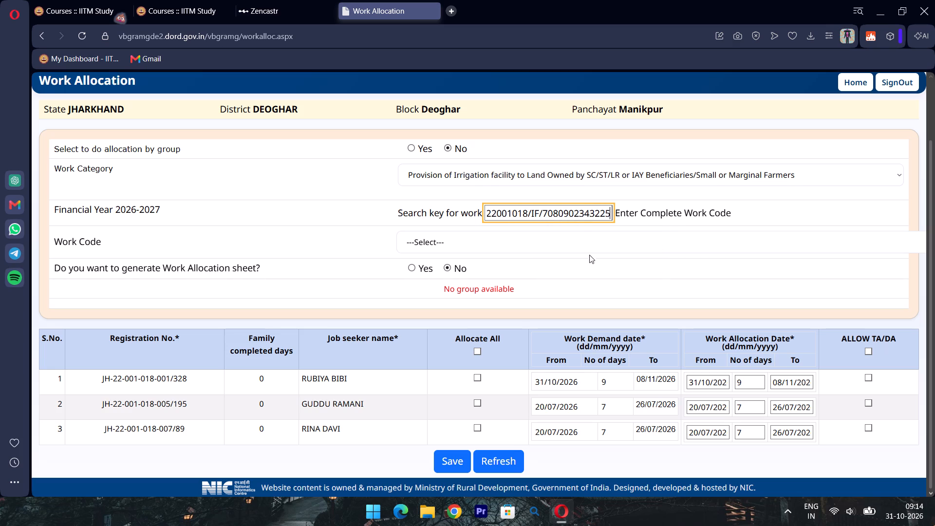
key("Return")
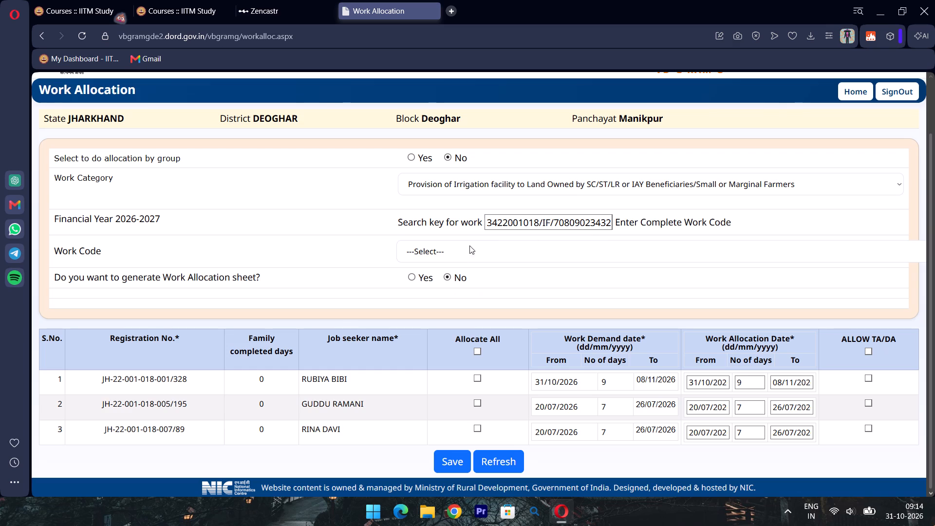
left_click(453, 256)
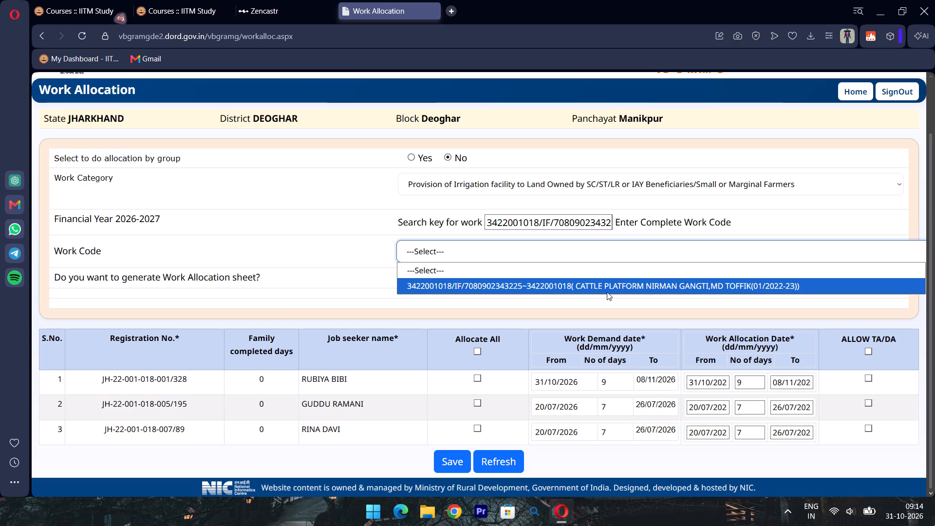
left_click(558, 286)
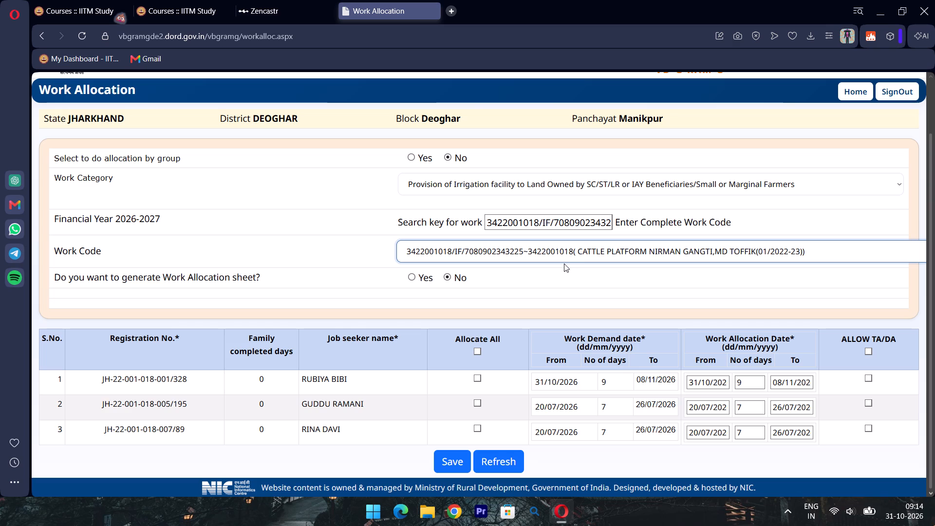
Allocate the selected work to the first listed job seeker, whose demand starts 31/10/2026, and save the allocation.
left_click(479, 379)
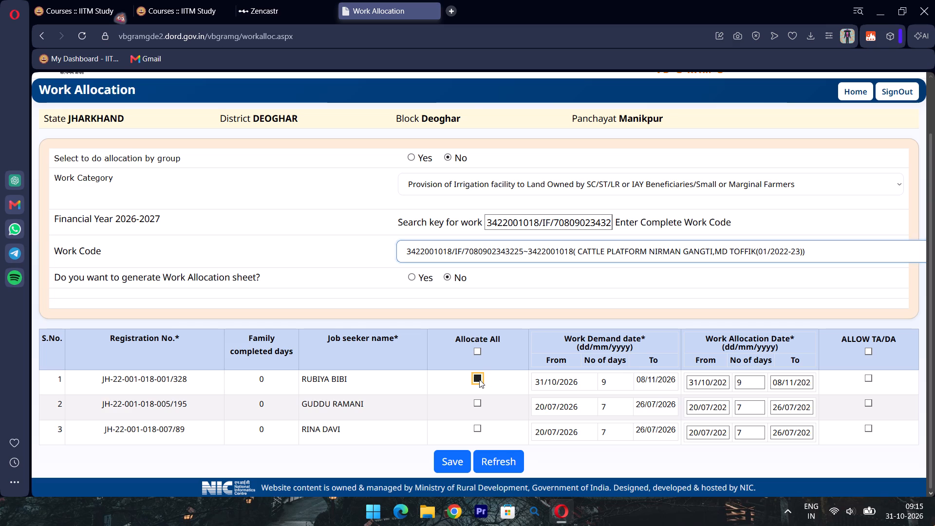
left_click(447, 460)
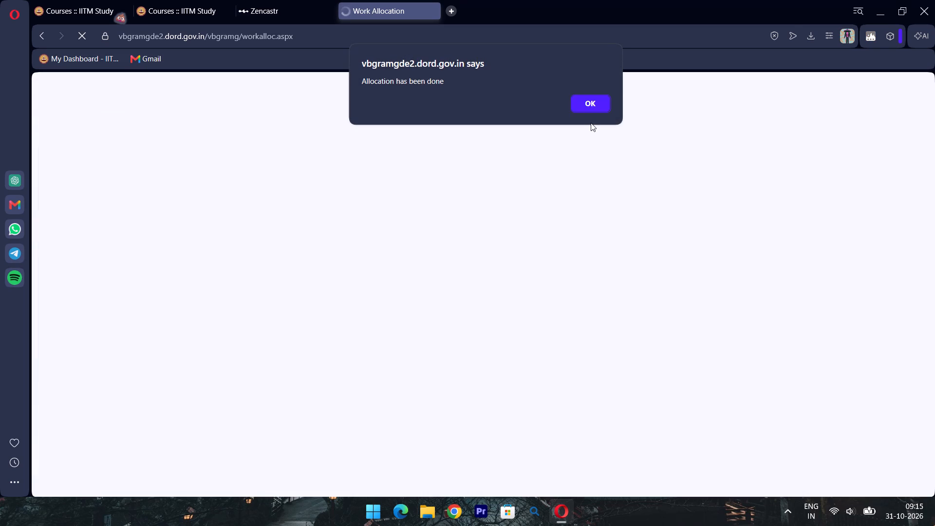
left_click(589, 104)
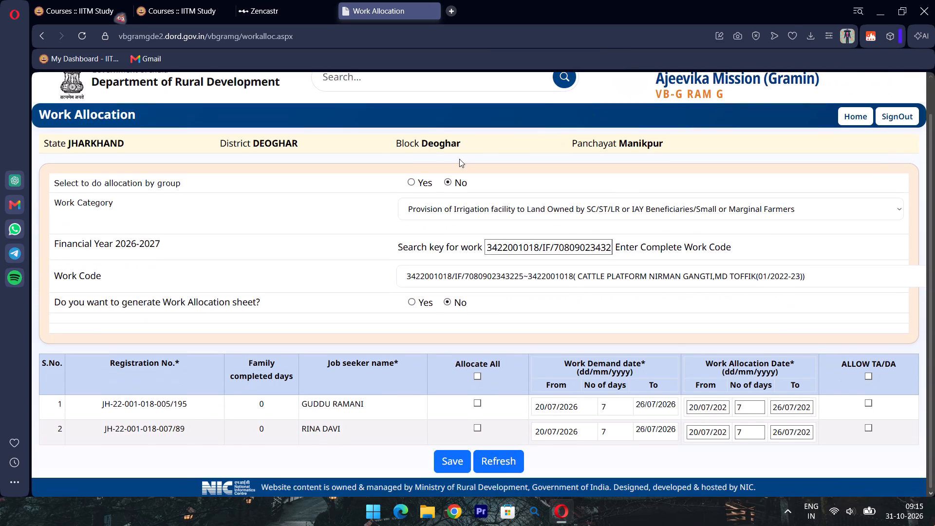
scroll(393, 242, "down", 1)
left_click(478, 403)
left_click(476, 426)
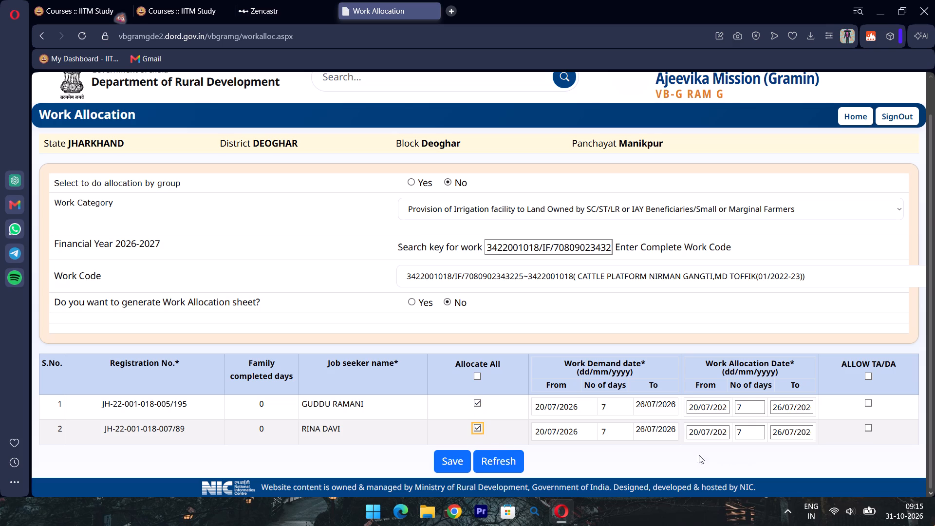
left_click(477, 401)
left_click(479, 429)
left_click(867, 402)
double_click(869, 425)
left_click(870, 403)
Return to the Gram Panchayat Data Entry home page and open the demand deletion page from D.3 Work Demand.
scroll(795, 301, "up", 4)
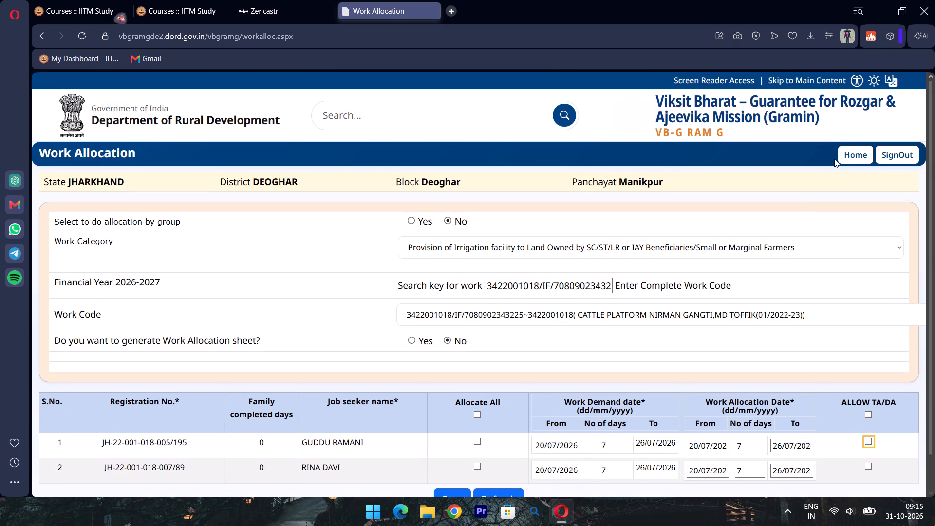
left_click(842, 158)
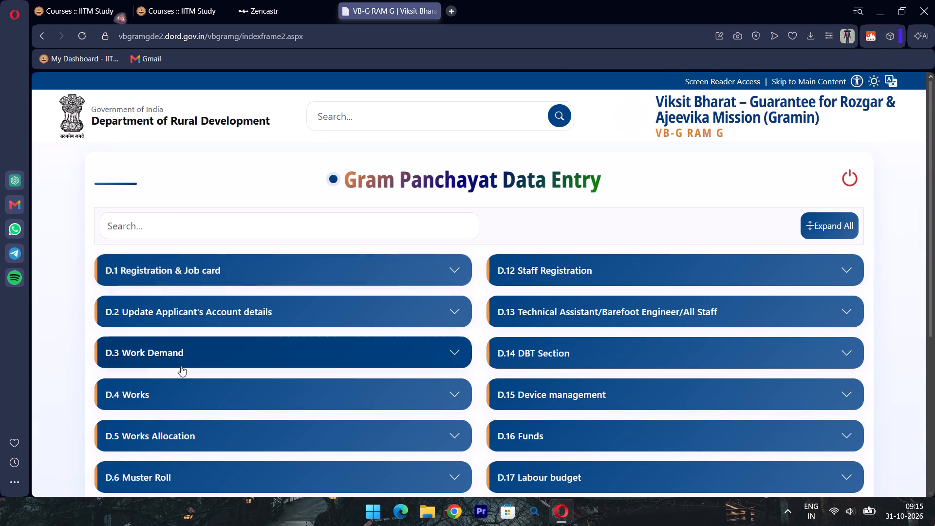
left_click(185, 354)
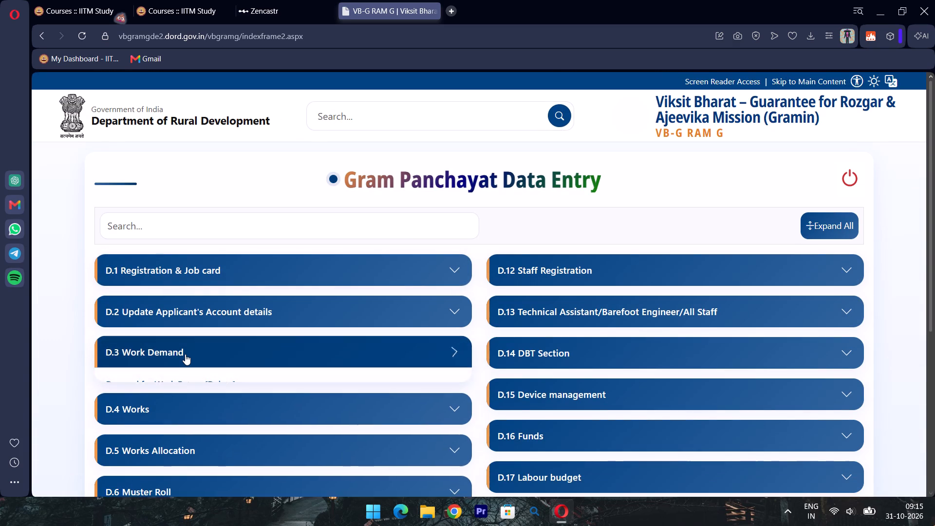
scroll(254, 351, "down", 1)
left_click(216, 324)
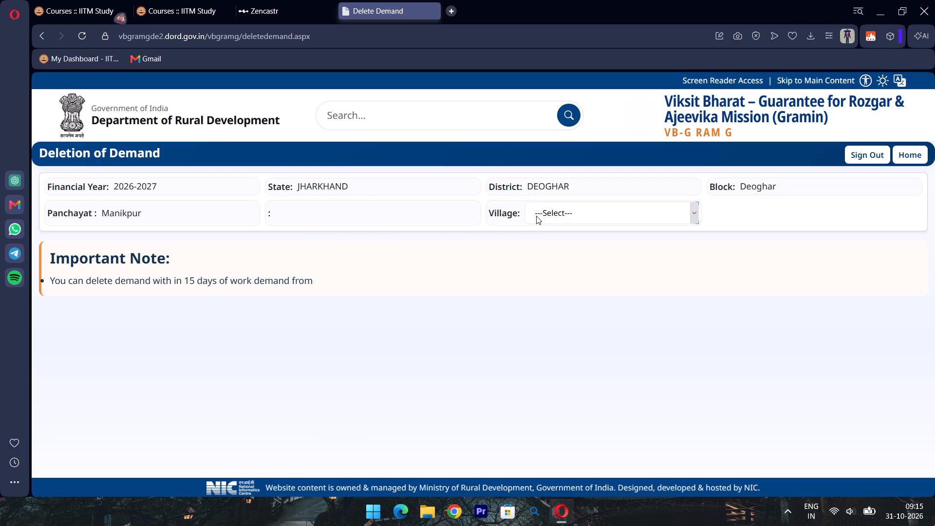
Check for deletable work demands in each village: Manikpur, Gangti, Koradih, Maghopur, Mushhardih, Sarasani and Sikdardih.
left_click(536, 216)
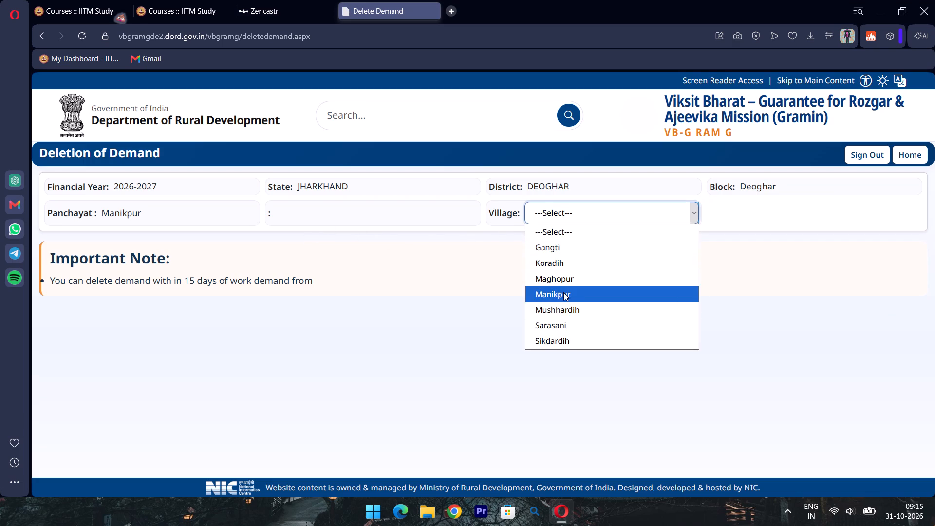
left_click(563, 292)
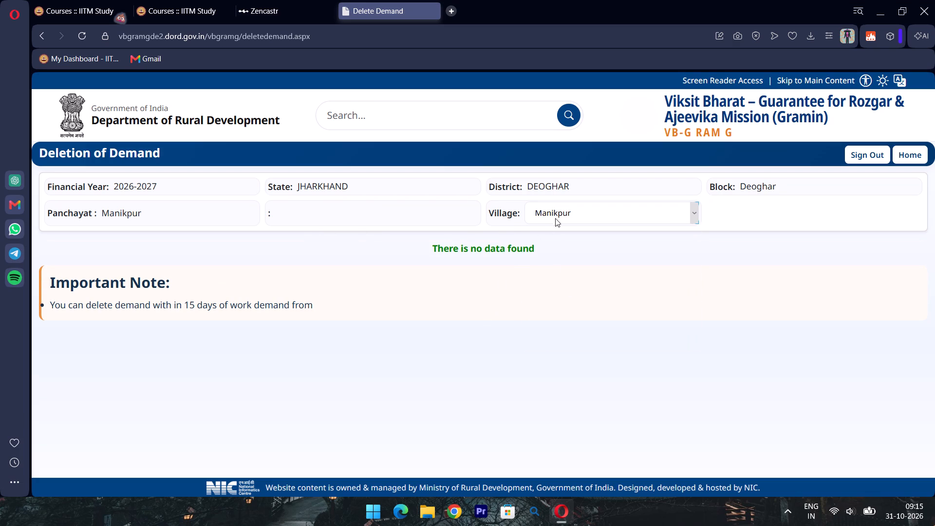
left_click(556, 217)
left_click(557, 247)
left_click(557, 214)
left_click(558, 261)
left_click(569, 215)
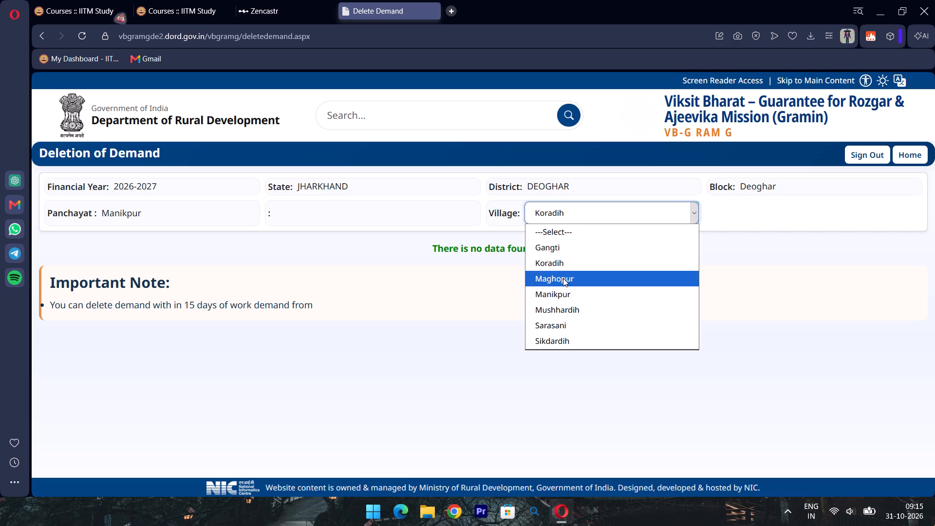
left_click(563, 278)
left_click(575, 212)
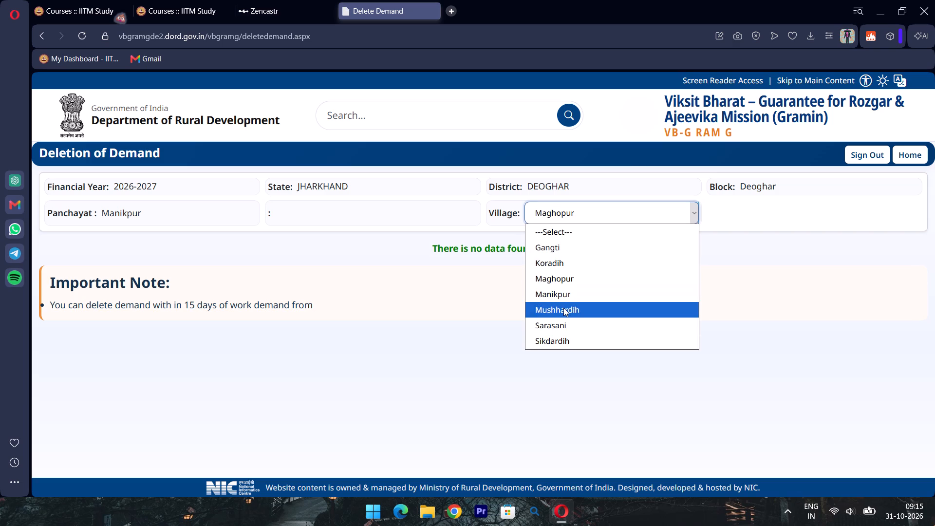
left_click(563, 308)
left_click(573, 219)
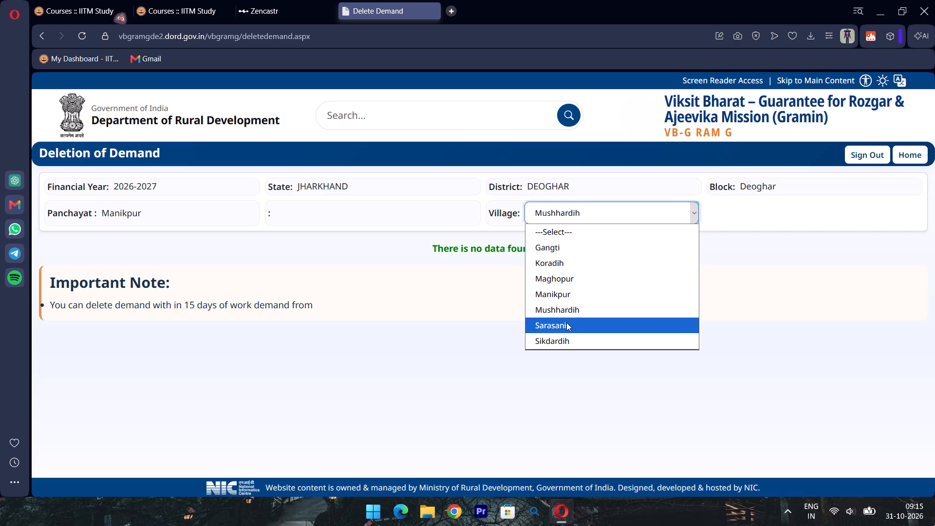
left_click(566, 322)
left_click(578, 216)
left_click(576, 339)
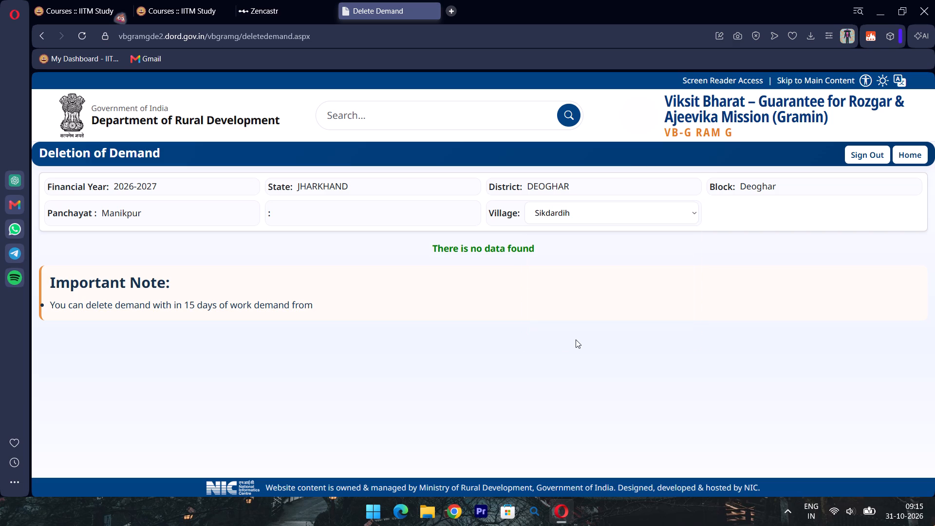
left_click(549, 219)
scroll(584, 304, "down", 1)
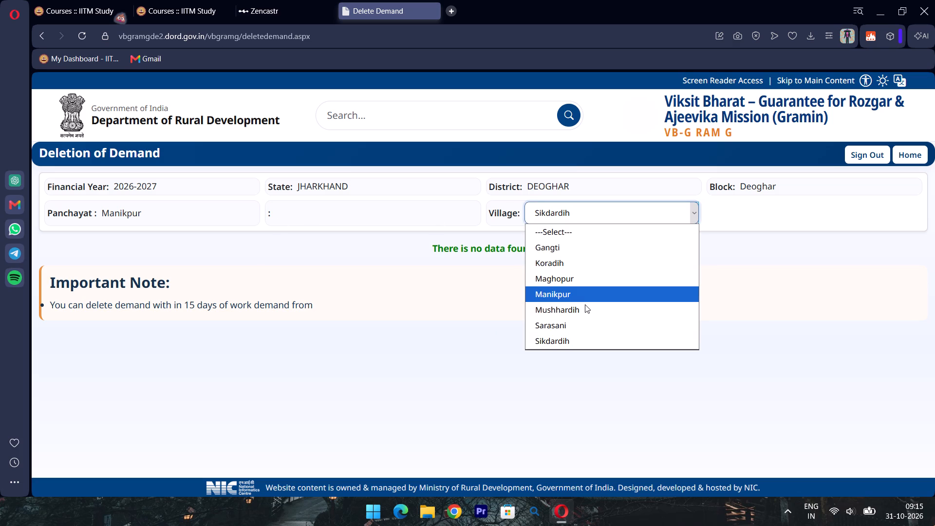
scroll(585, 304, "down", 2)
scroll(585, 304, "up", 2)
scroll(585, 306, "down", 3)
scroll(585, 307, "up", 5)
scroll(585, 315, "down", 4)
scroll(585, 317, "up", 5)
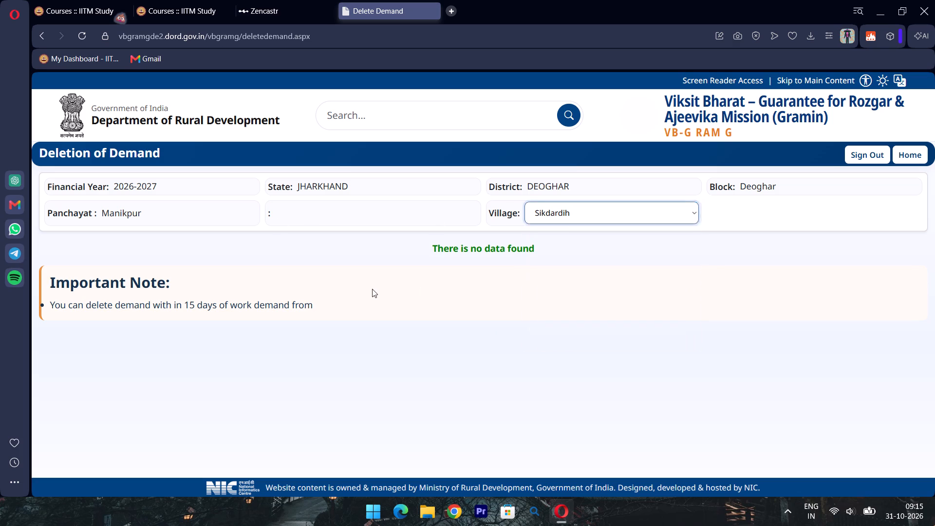
Recheck Sarasani village for deletable work demands.
left_click(372, 289)
left_click(572, 208)
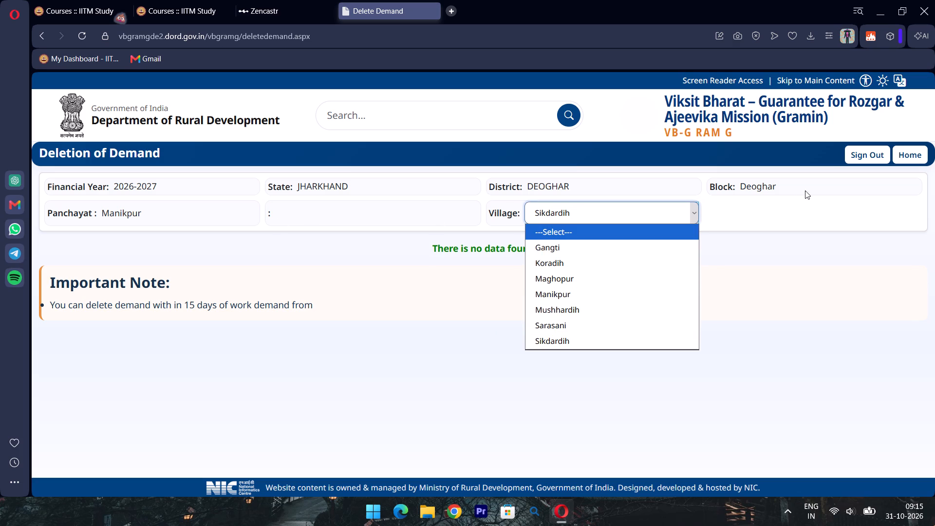
left_click(643, 324)
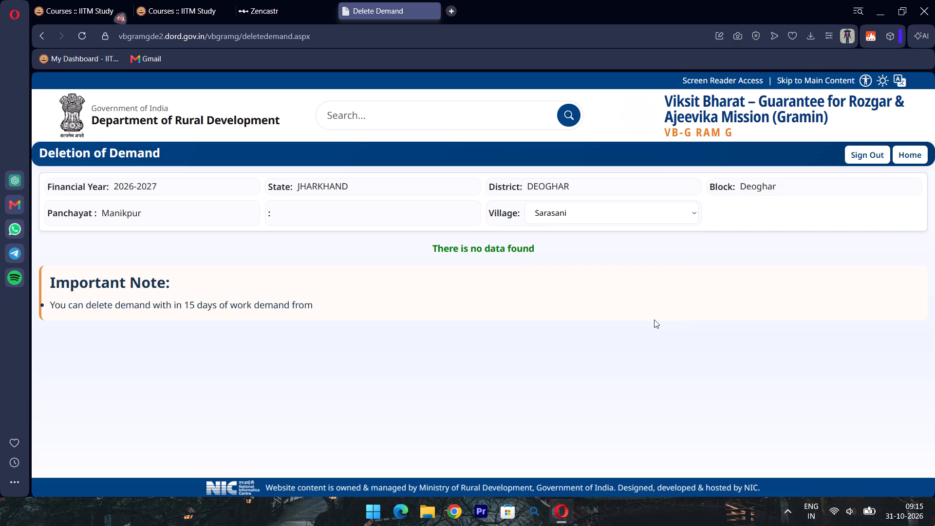
Return to the Gram Panchayat Data Entry home page and open the work allocation deletion page from D.5 Works Allocation.
left_click(911, 151)
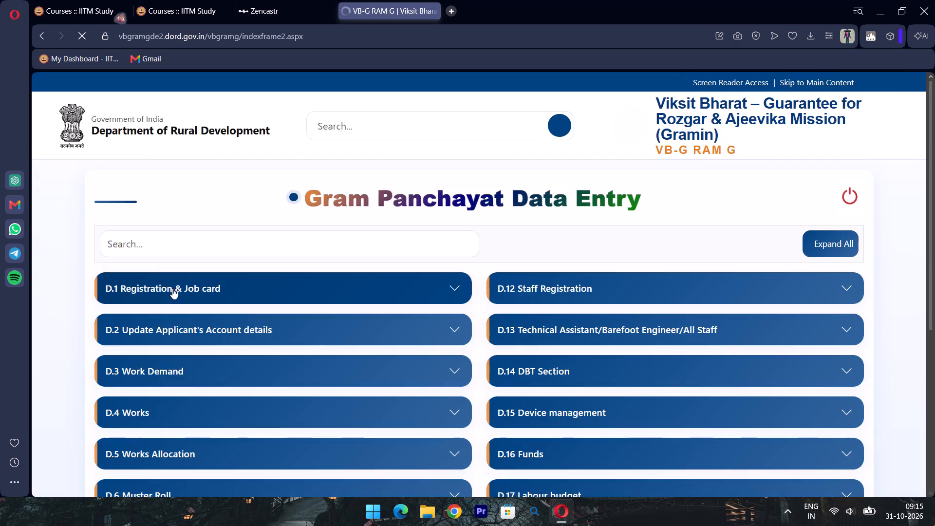
scroll(175, 291, "down", 2)
left_click(193, 313)
scroll(206, 305, "down", 1)
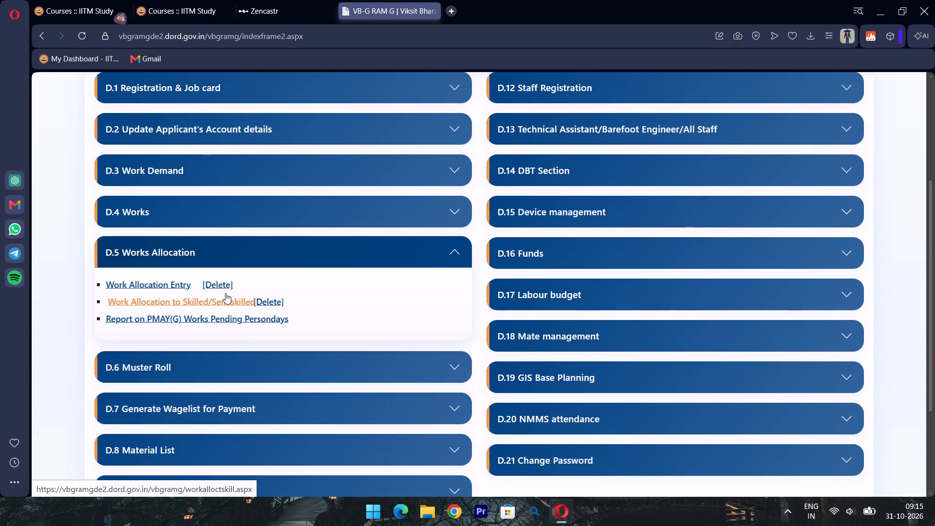
left_click(216, 284)
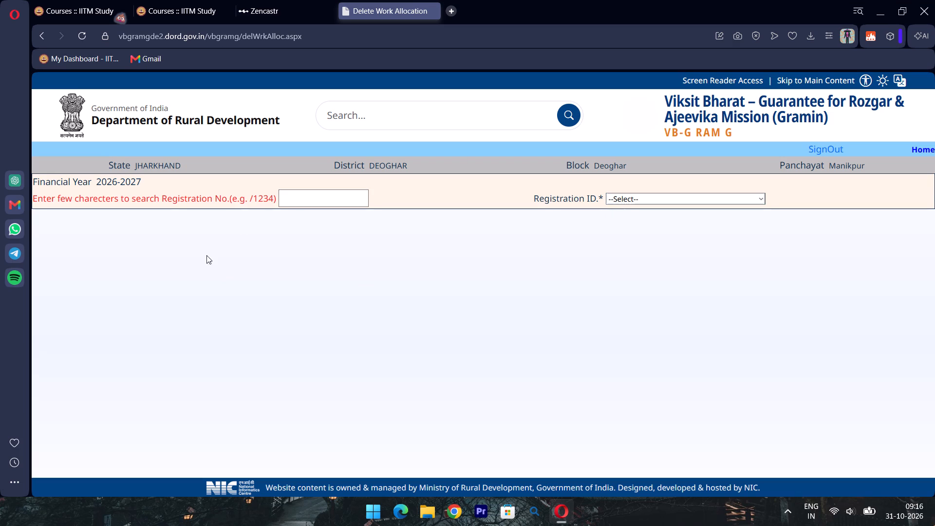
Return to the Gram Panchayat Data Entry home page and open the work demand entry page from D.3 Work Demand.
left_click(924, 153)
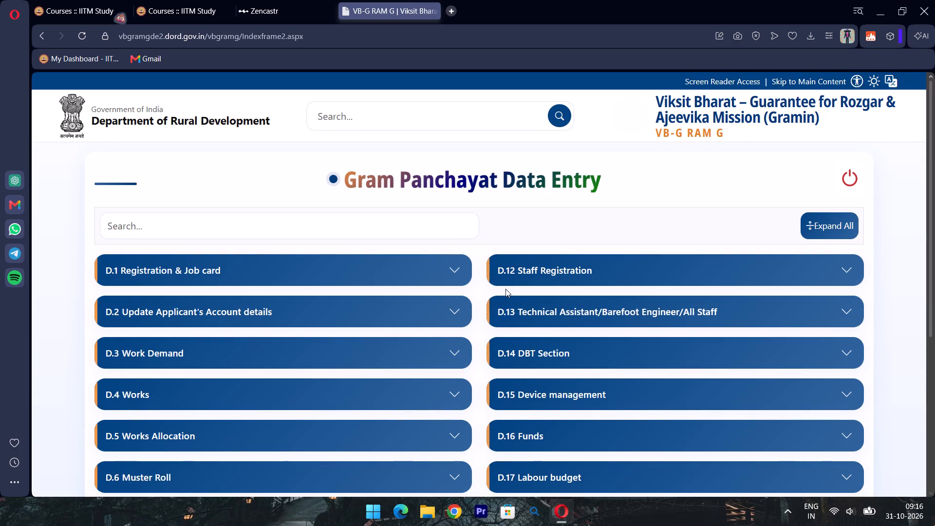
scroll(495, 286, "down", 2)
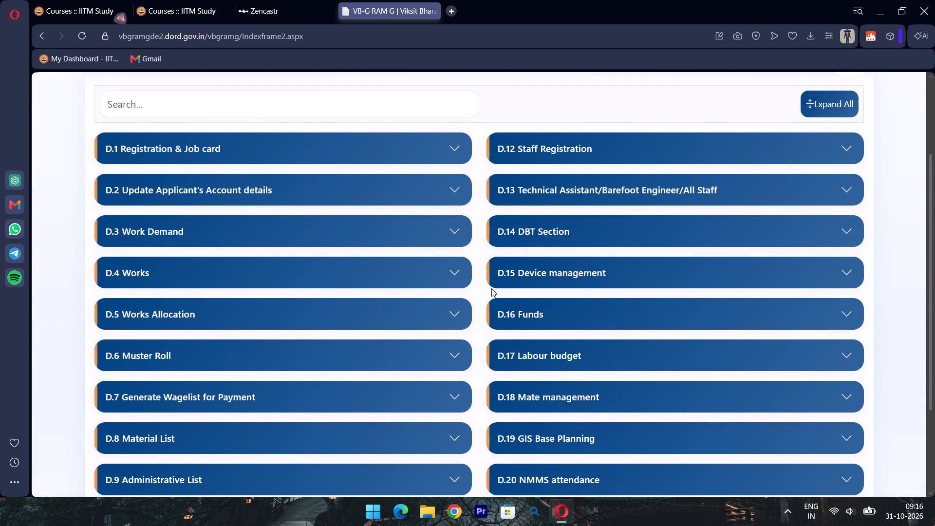
scroll(492, 294, "down", 2)
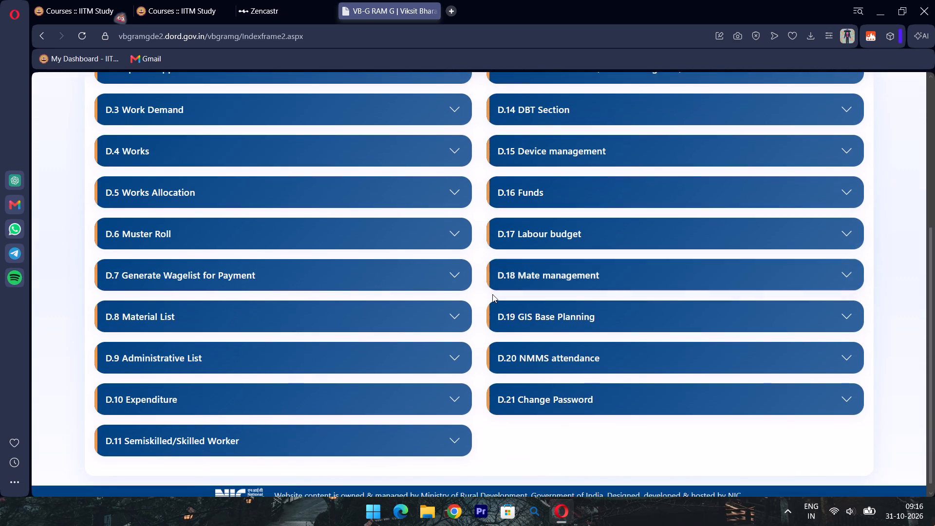
scroll(492, 294, "down", 3)
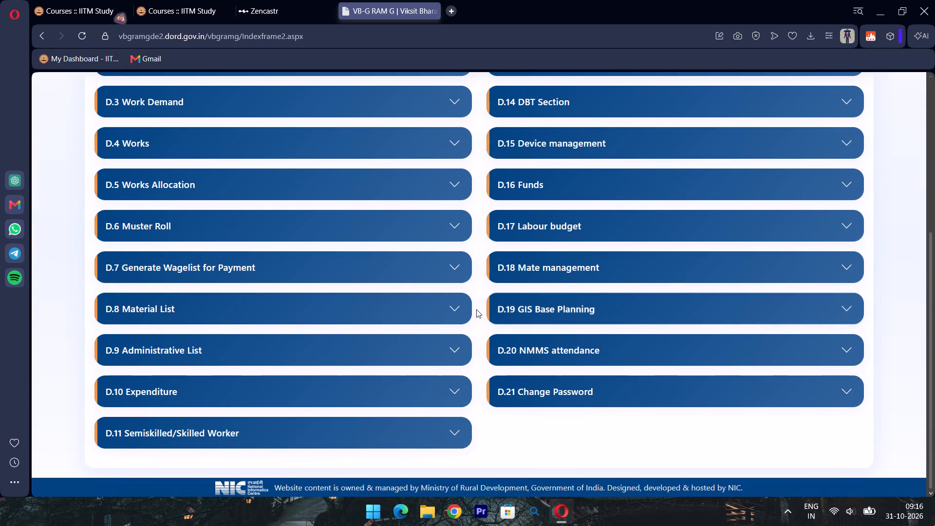
scroll(476, 309, "up", 2)
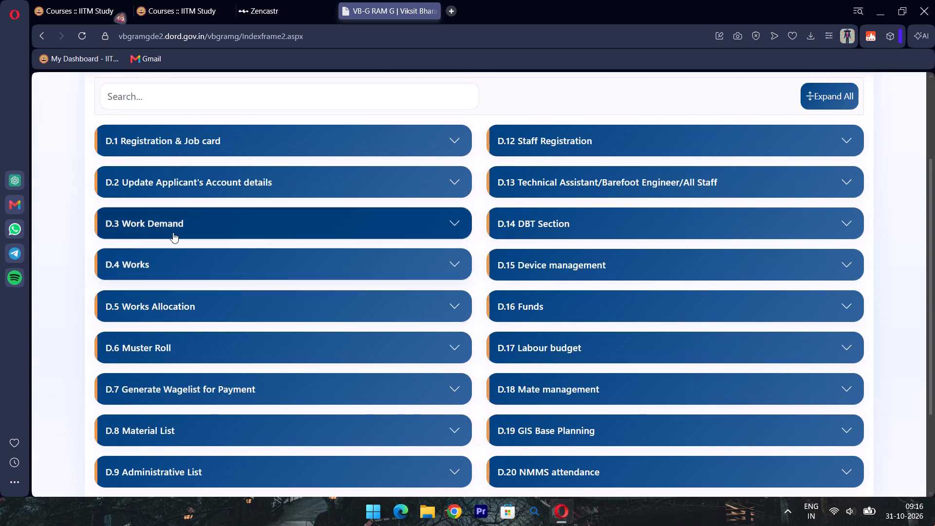
left_click(173, 232)
left_click(165, 255)
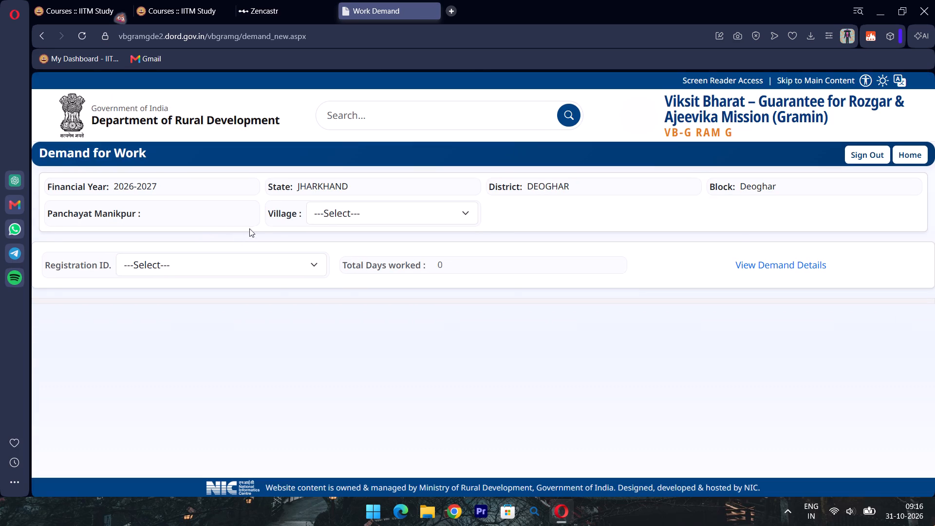
left_click(346, 217)
left_click(342, 249)
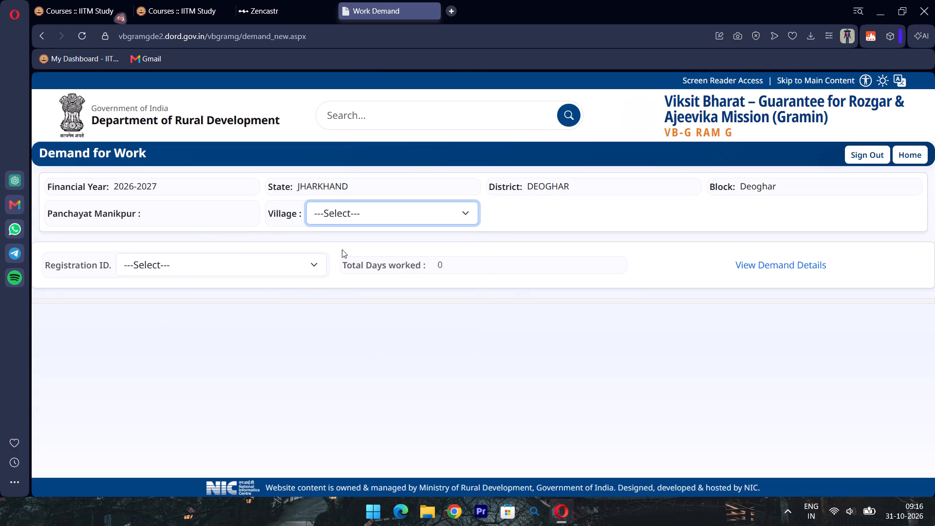
left_click(207, 279)
left_click(209, 266)
left_click(214, 268)
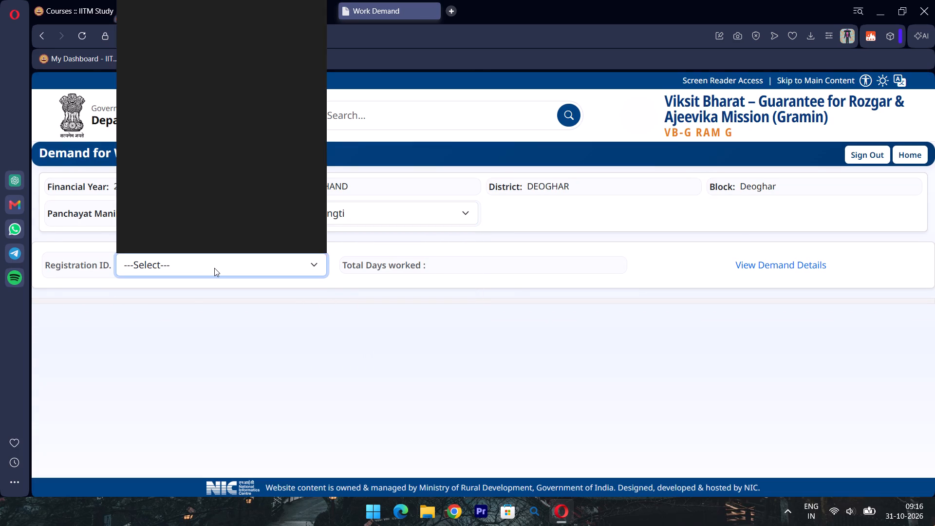
scroll(232, 144, "down", 20)
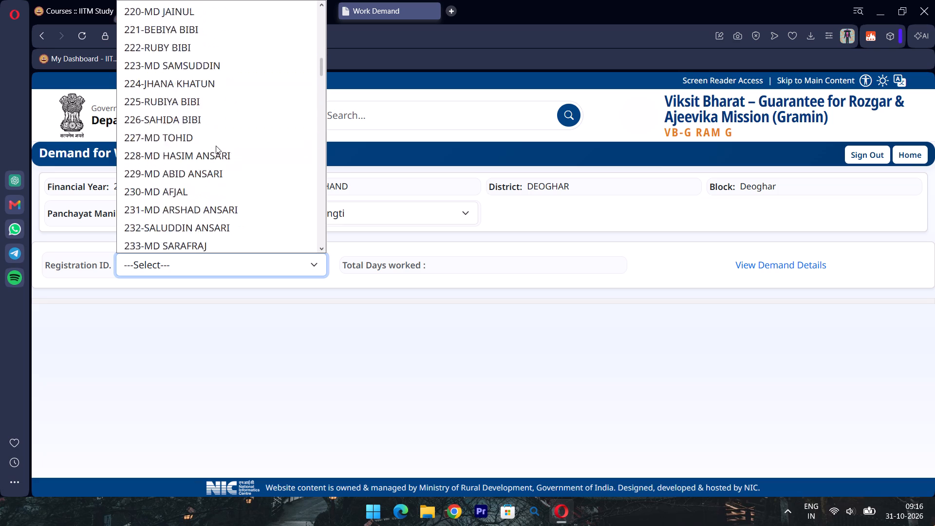
scroll(216, 146, "down", 6)
scroll(216, 146, "up", 2)
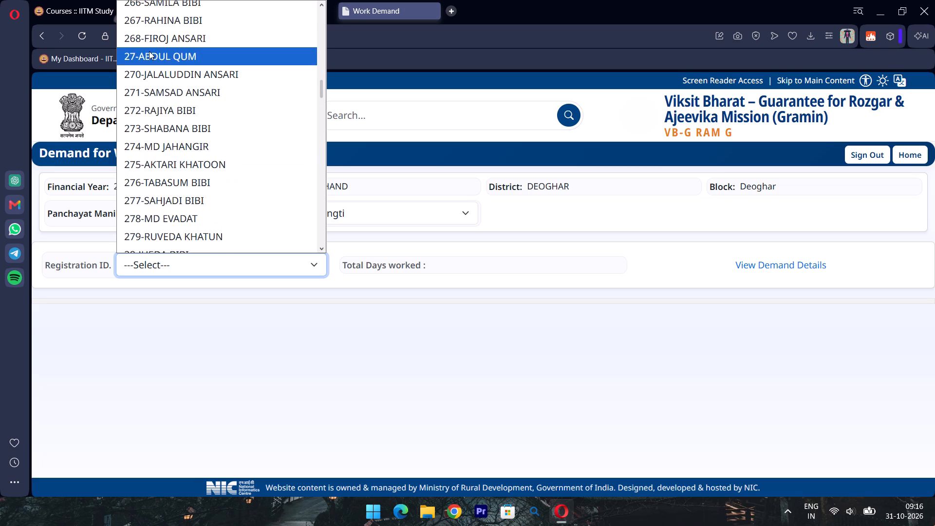
scroll(146, 27, "up", 1)
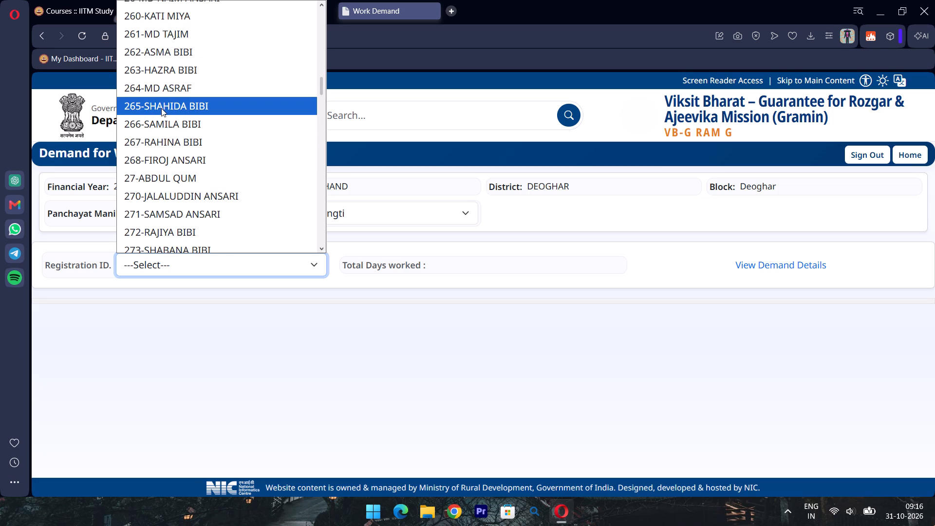
left_click(215, 109)
scroll(345, 324, "down", 1)
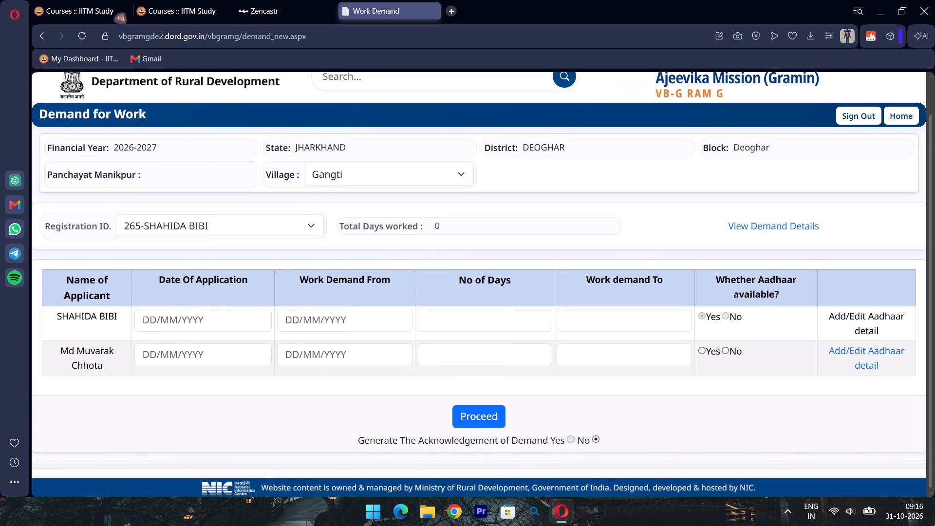
Enter 31/10/2026 as the Date Of Application for both applicants.
left_click(187, 315)
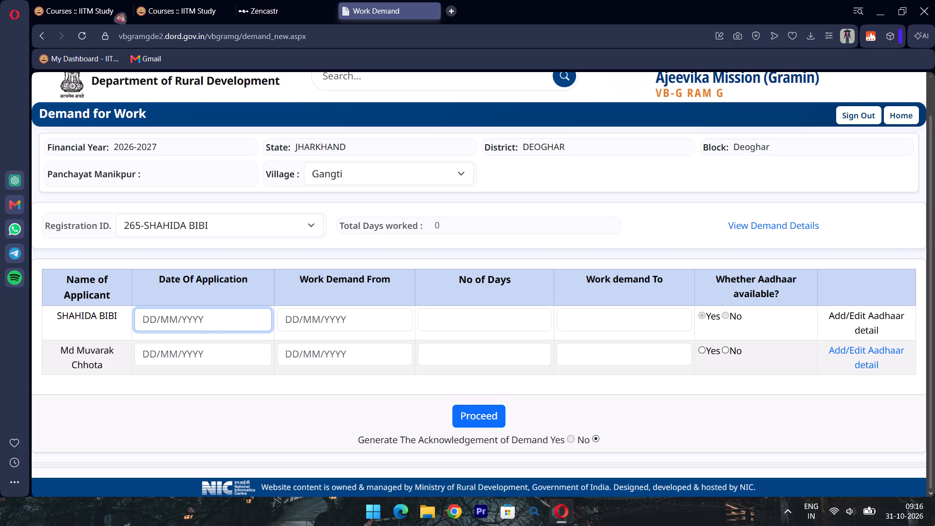
scroll(194, 320, "up", 1)
scroll(194, 320, "down", 1)
left_click(225, 317)
key("3")
key("1")
key("slash")
type("10/20")
key("0")
key("BackSpace")
type("26")
left_click(320, 318)
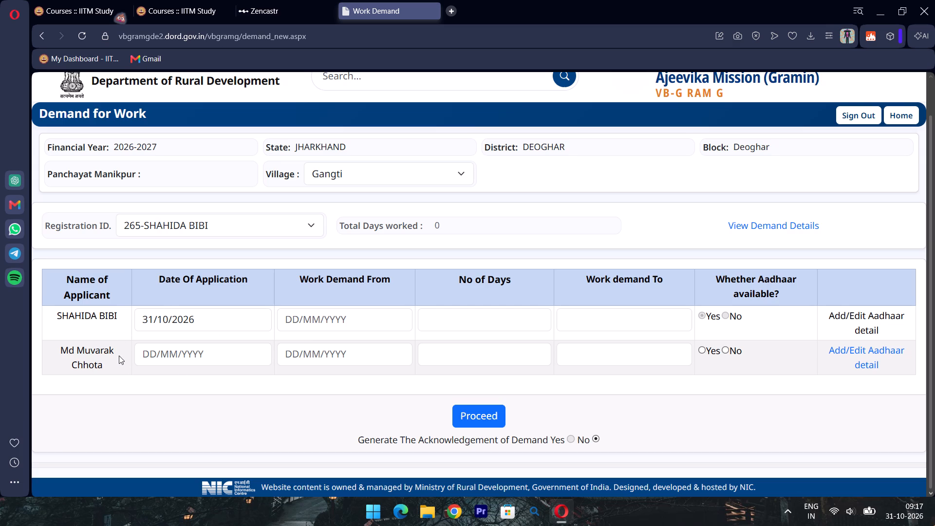
left_click(151, 352)
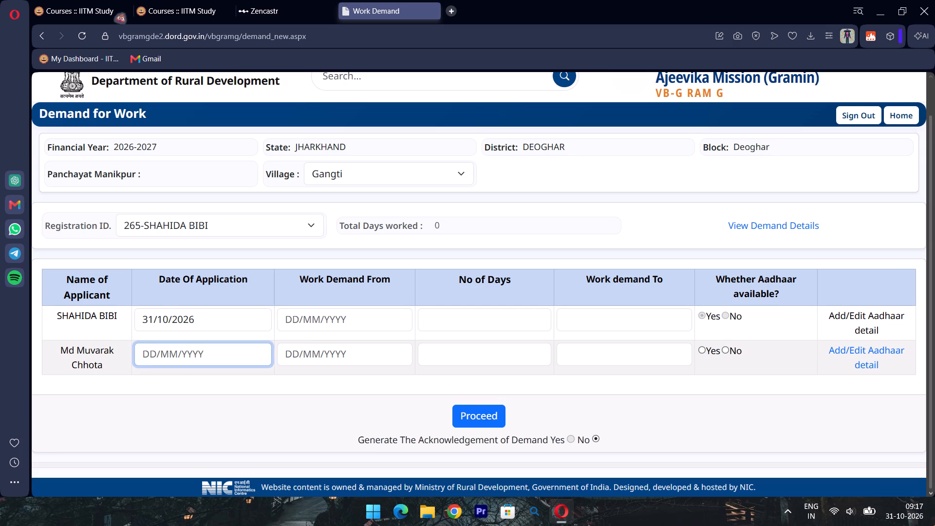
type("31")
key("slash")
type("10/2026")
left_click(322, 319)
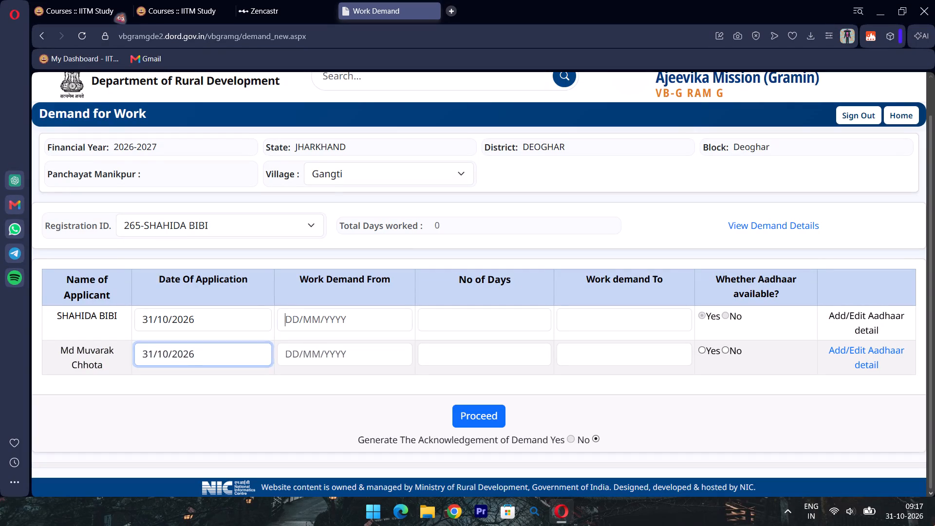
Enter 31/10/2026 as the Work Demand From date for both applicants.
left_click(288, 313)
key("3")
type("1/")
key("1")
key("0")
key("slash")
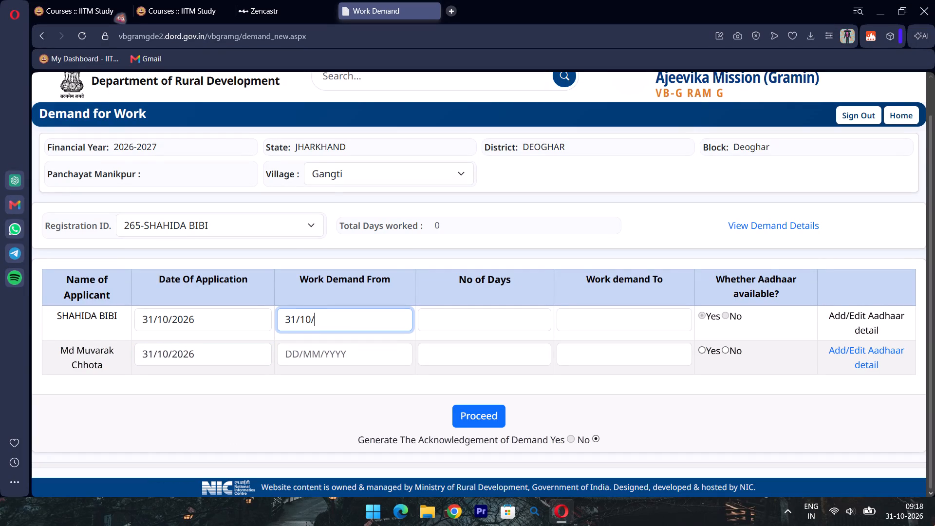
type("20")
key("2")
key("6")
left_click(302, 352)
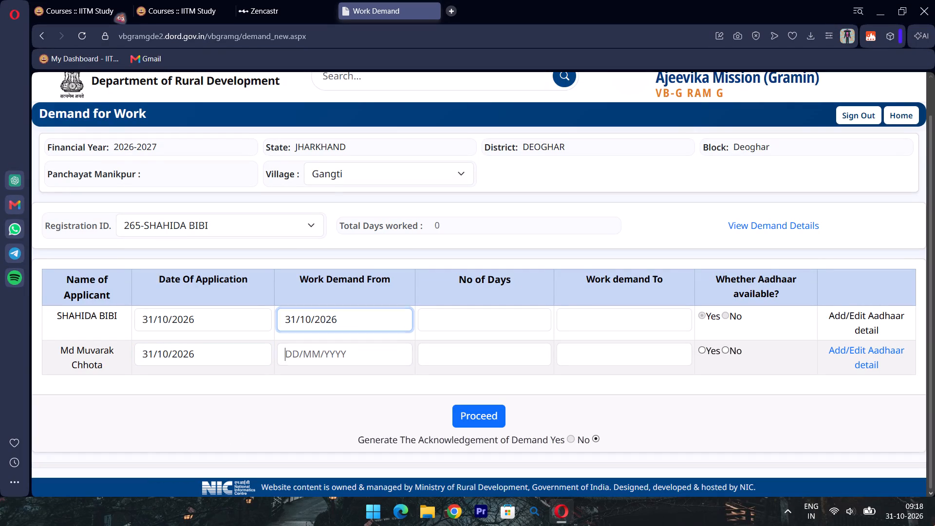
type("30/10/2026")
left_click(294, 357)
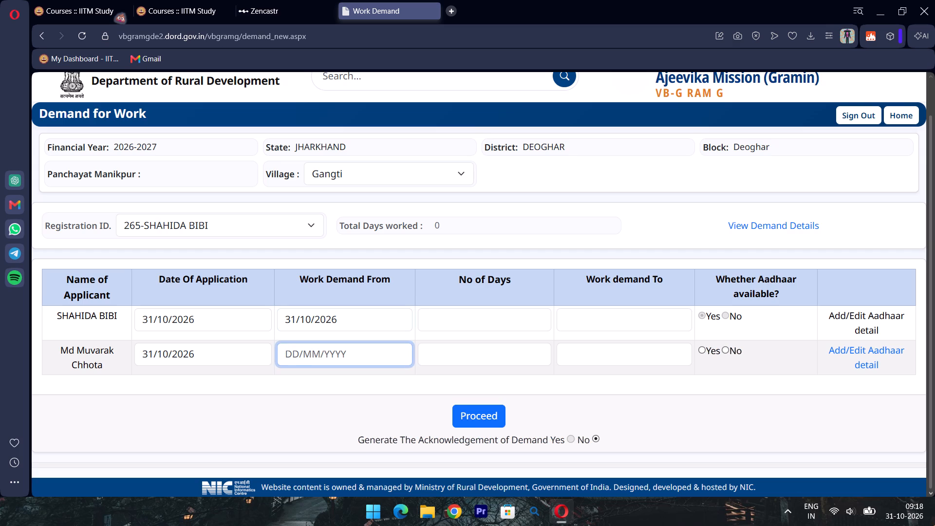
type("31/")
type("10/2026")
Set No of Days to 8 for both applicants and let the Work demand To dates fill in.
left_click(449, 322)
left_click(451, 319)
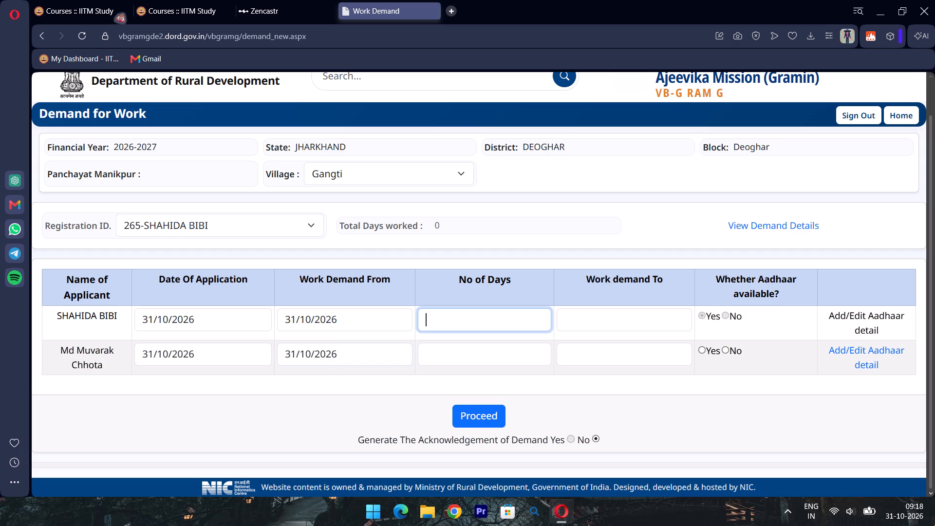
key("8")
left_click(456, 356)
key("8")
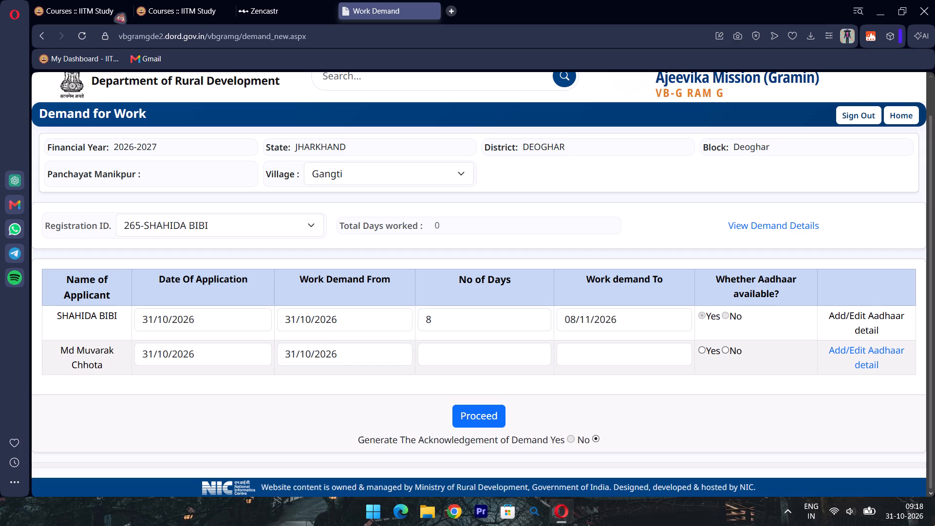
left_click(467, 354)
key("8")
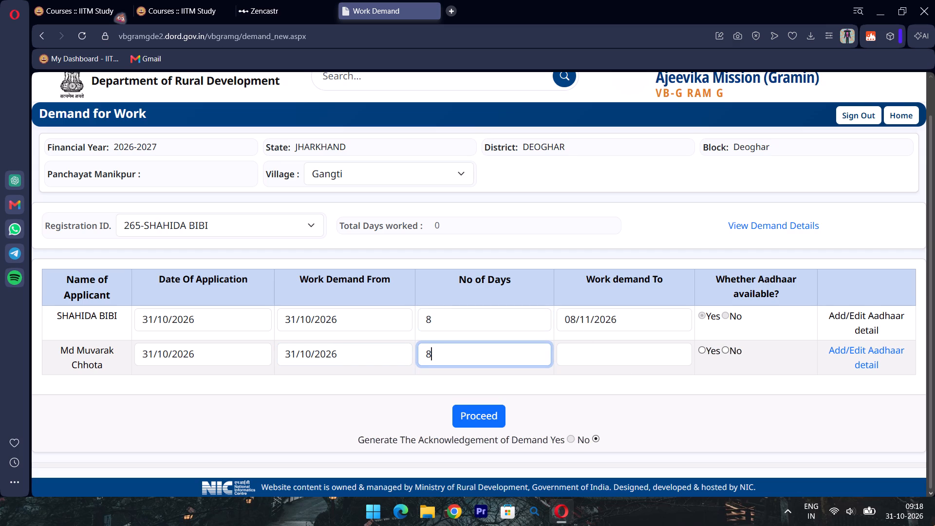
left_click(591, 351)
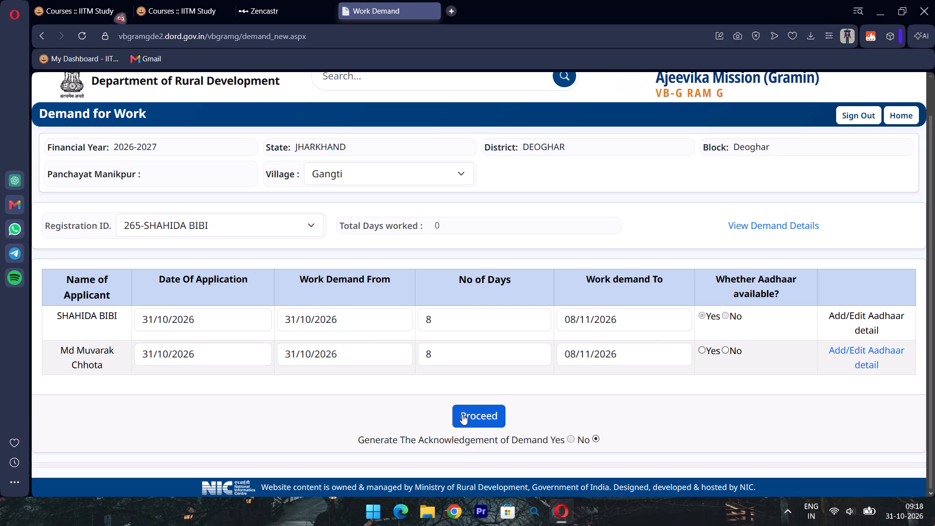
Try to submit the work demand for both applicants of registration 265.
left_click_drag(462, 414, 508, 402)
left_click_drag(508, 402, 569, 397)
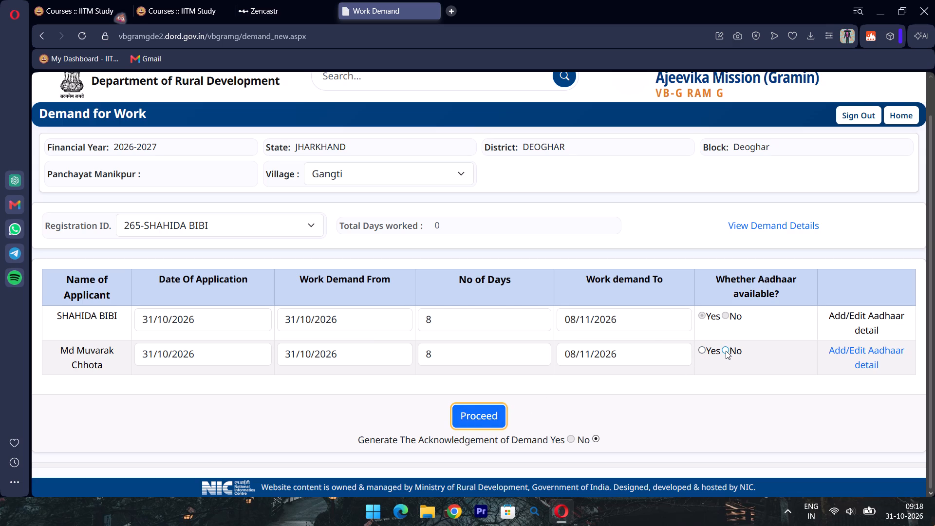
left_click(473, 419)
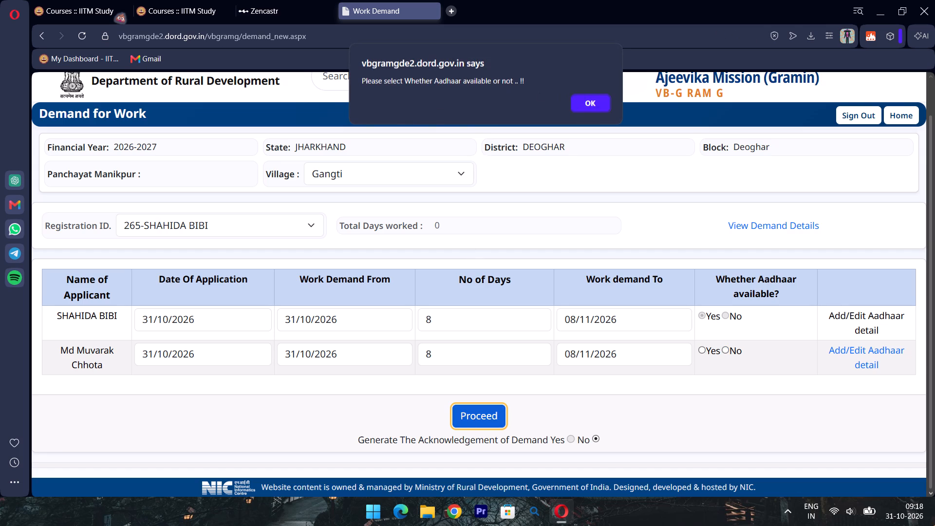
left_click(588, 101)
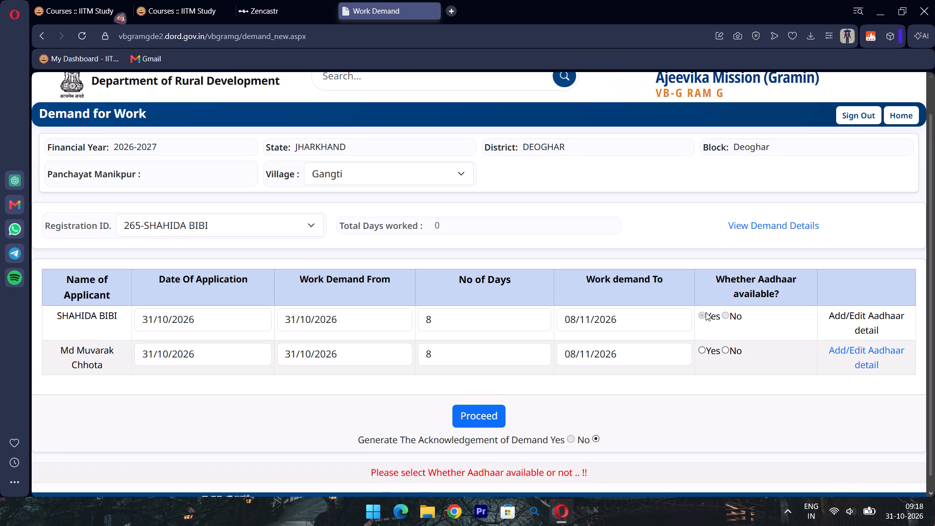
Mark Aadhaar availability as No for the second applicant and submit the household's work demand.
left_click(728, 351)
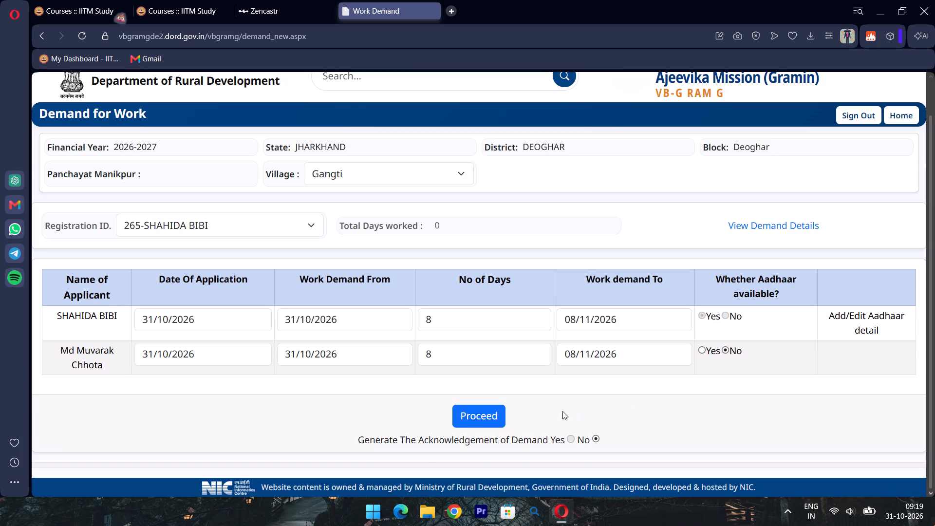
left_click(490, 414)
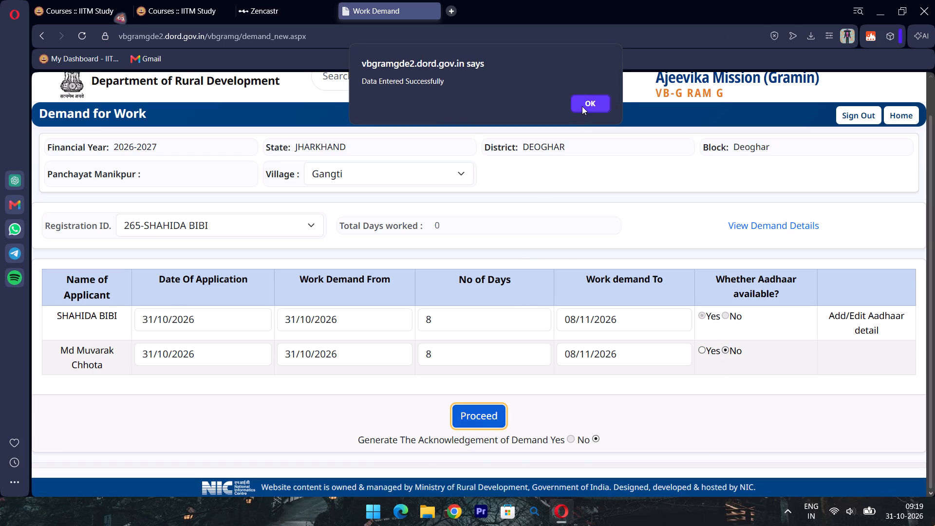
left_click(582, 106)
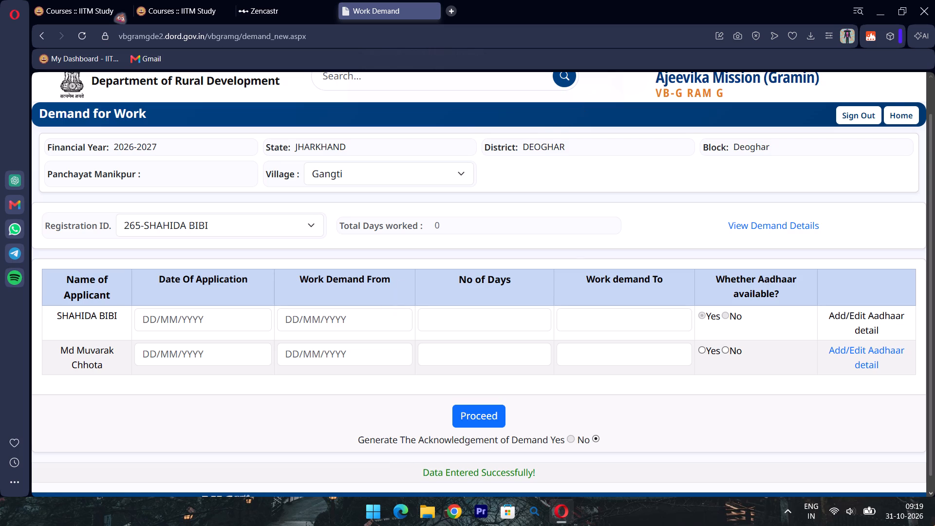
Return to the Gram Panchayat Data Entry home page and open Work Allocation Entry under D.5 Works Allocation.
scroll(666, 270, "up", 2)
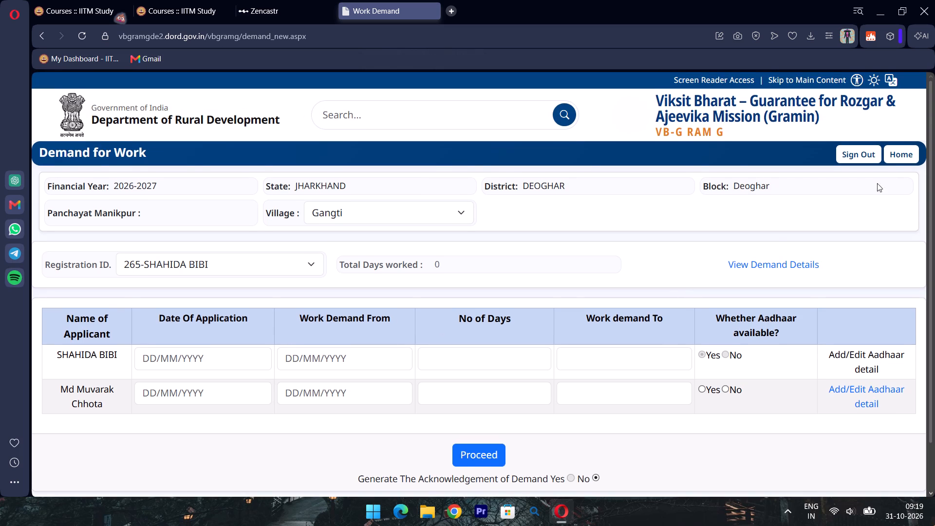
left_click(894, 157)
scroll(244, 297, "down", 2)
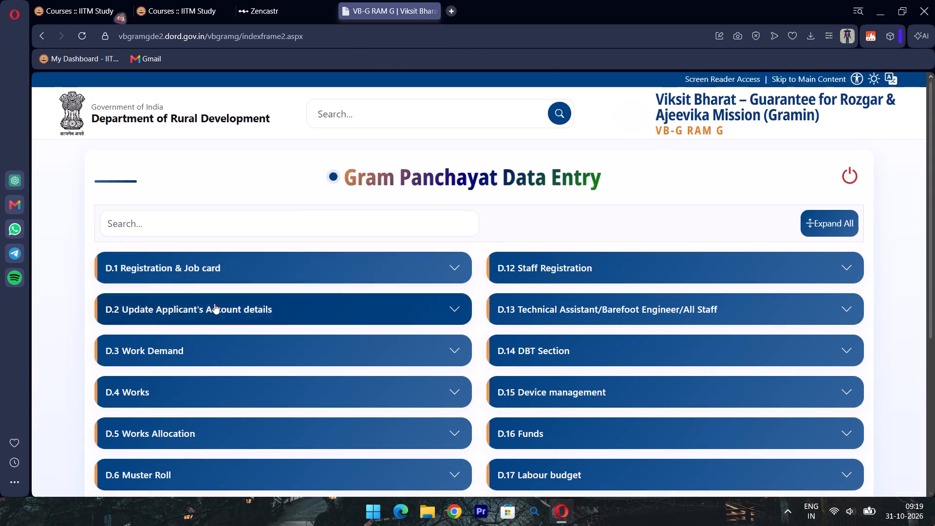
scroll(214, 303, "down", 1)
left_click(193, 251)
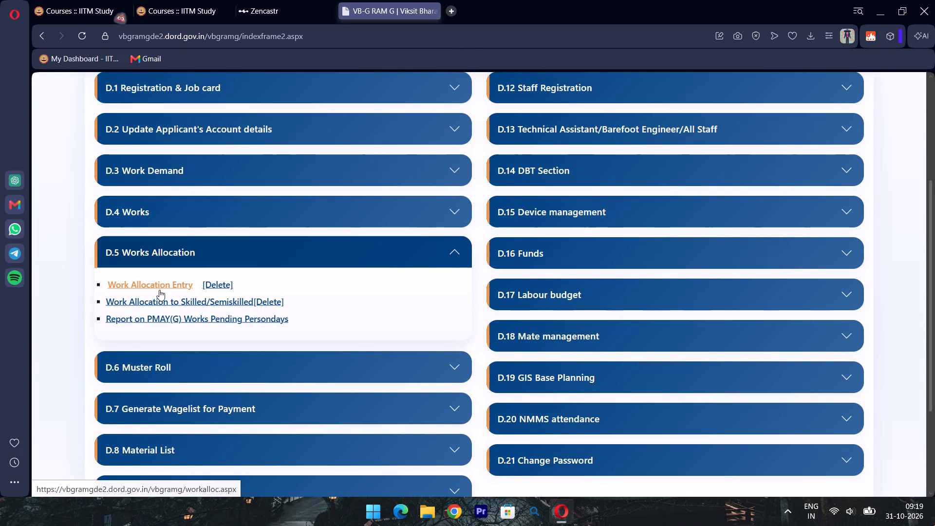
left_click(158, 286)
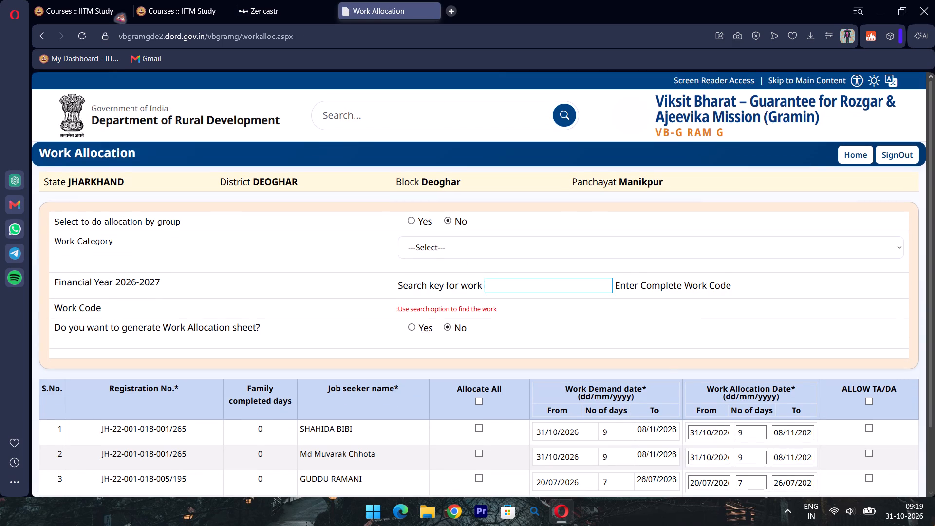
Set the Work Category to Provision of Irrigation facility to Land Owned by SC/ST/LR or IAY Beneficiaries/Small or Marginal Farmers.
left_click(531, 288)
scroll(311, 269, "down", 1)
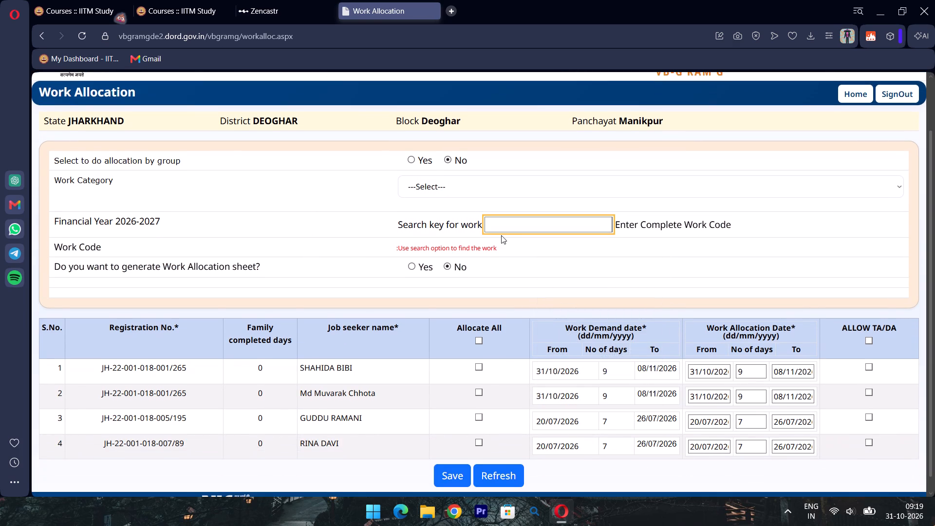
left_click(501, 192)
left_click(464, 340)
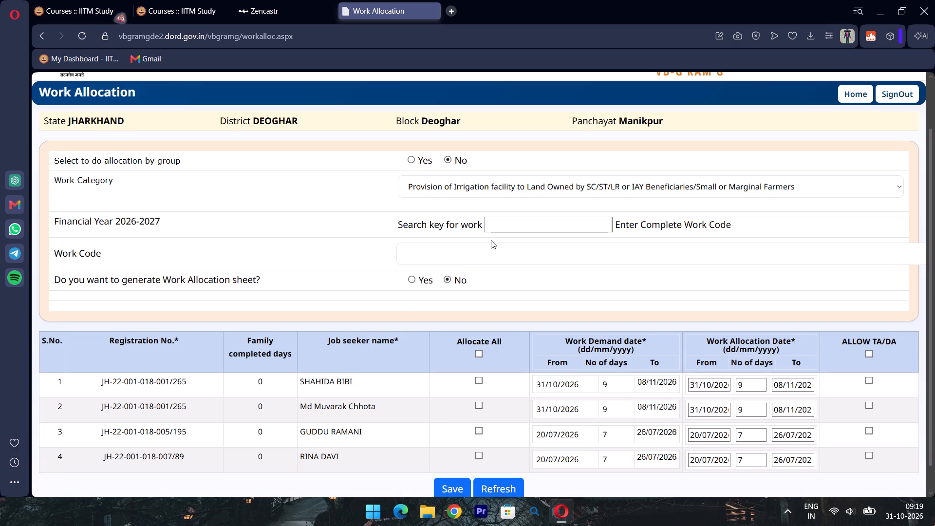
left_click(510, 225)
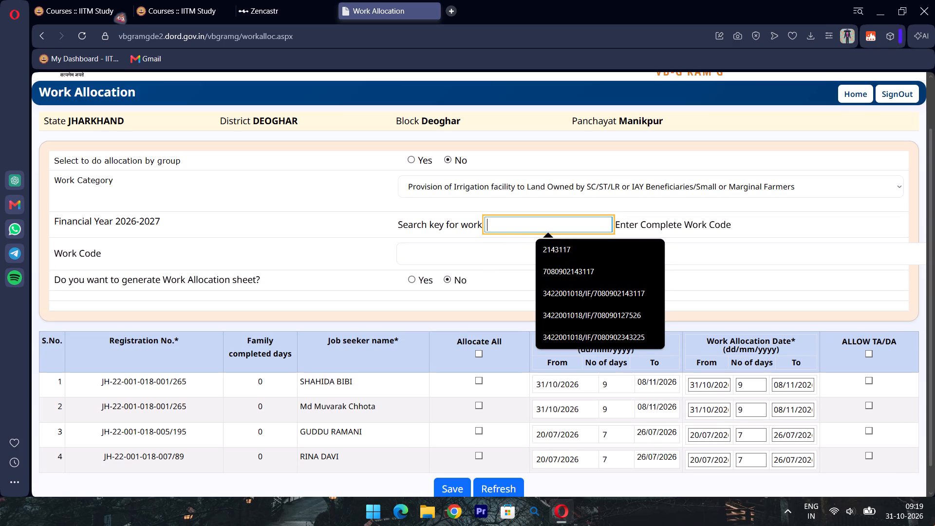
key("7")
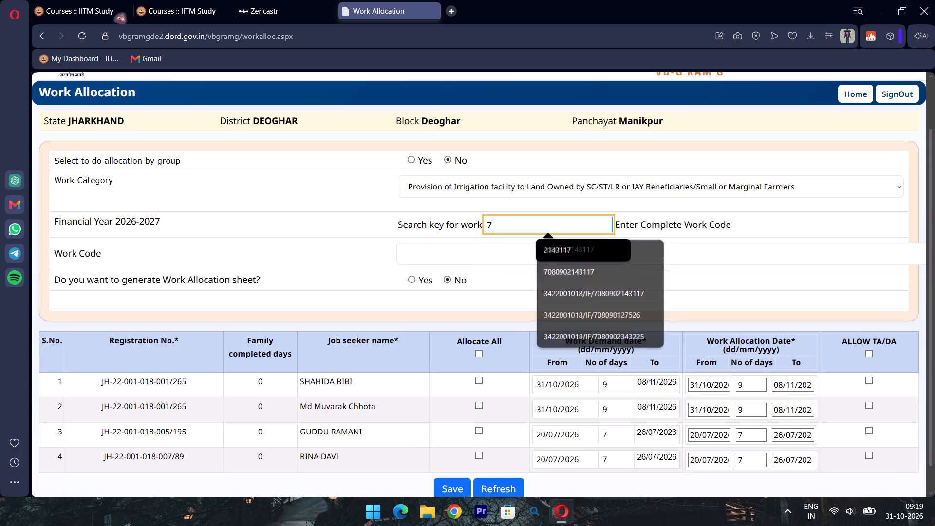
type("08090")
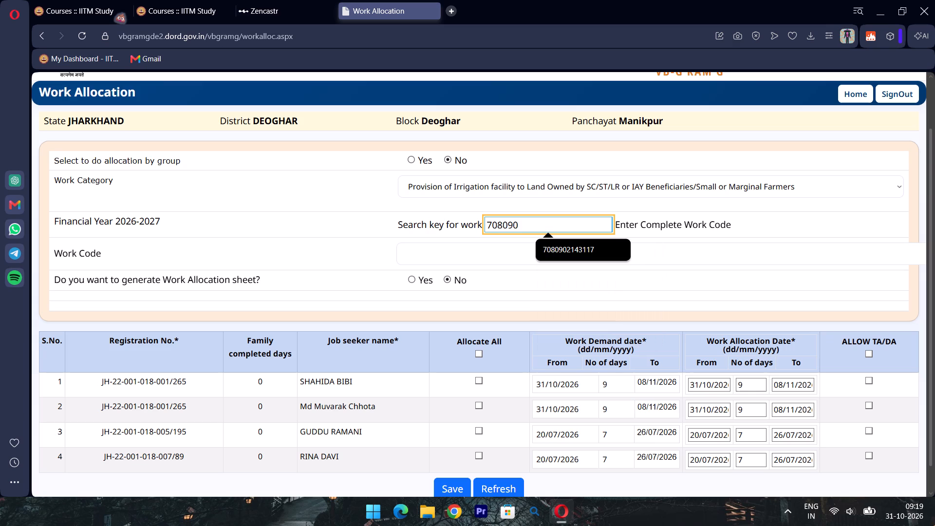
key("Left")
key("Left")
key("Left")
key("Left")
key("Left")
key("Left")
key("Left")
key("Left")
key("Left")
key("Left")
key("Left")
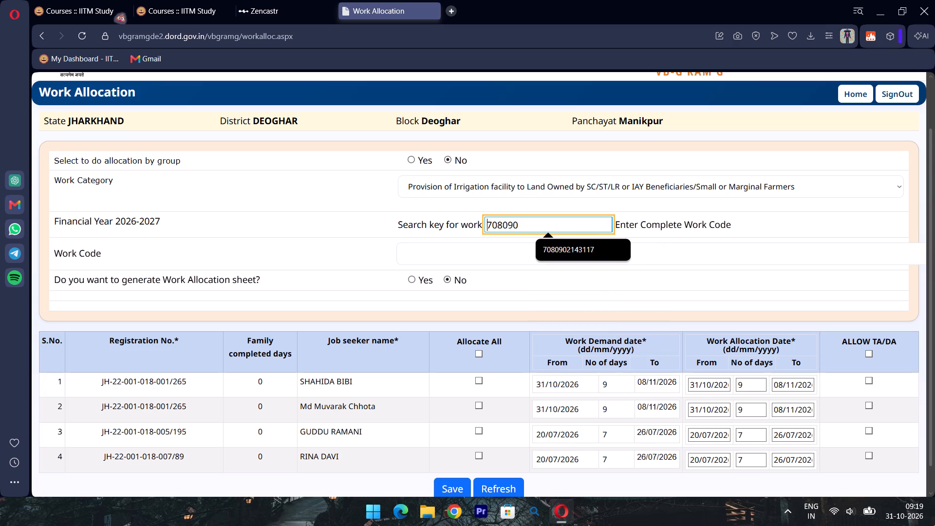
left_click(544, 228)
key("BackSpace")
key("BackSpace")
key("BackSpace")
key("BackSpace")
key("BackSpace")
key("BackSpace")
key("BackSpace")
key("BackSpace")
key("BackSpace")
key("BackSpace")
left_click(509, 227)
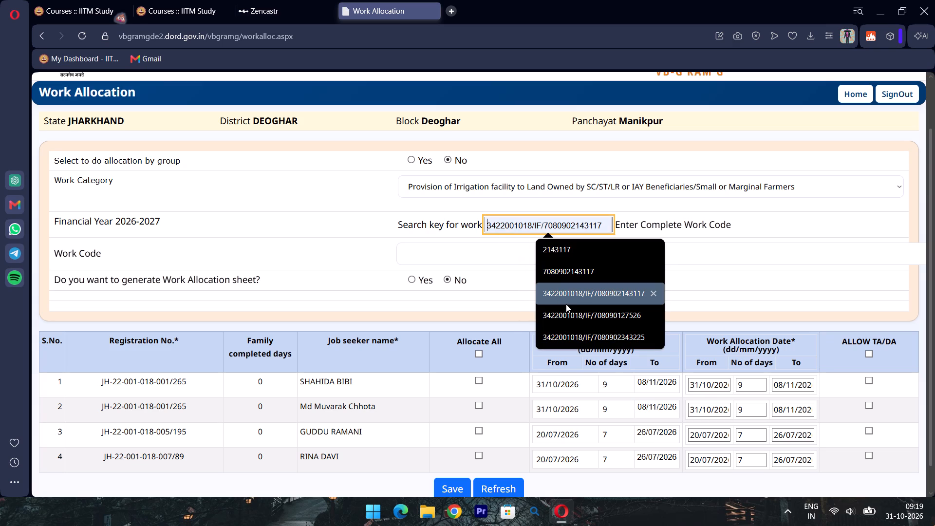
left_click(570, 338)
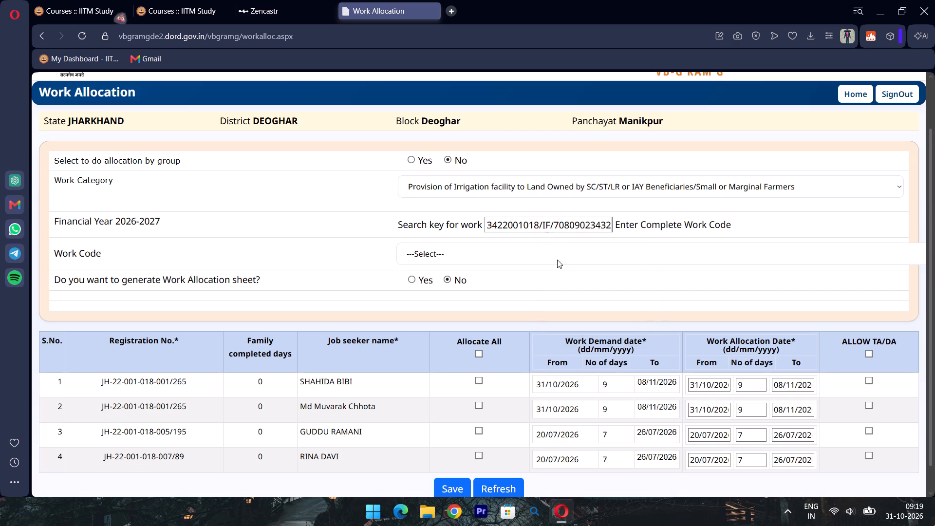
left_click(566, 228)
key("Right")
key("Right")
key("Right")
key("Right")
key("Right")
key("Right")
key("Right")
key("Right")
key("Right")
key("Right")
key("Right")
key("Right")
key("Right")
key("Right")
key("Right")
key("Right")
key("Right")
key("Right")
key("Right")
key("Right")
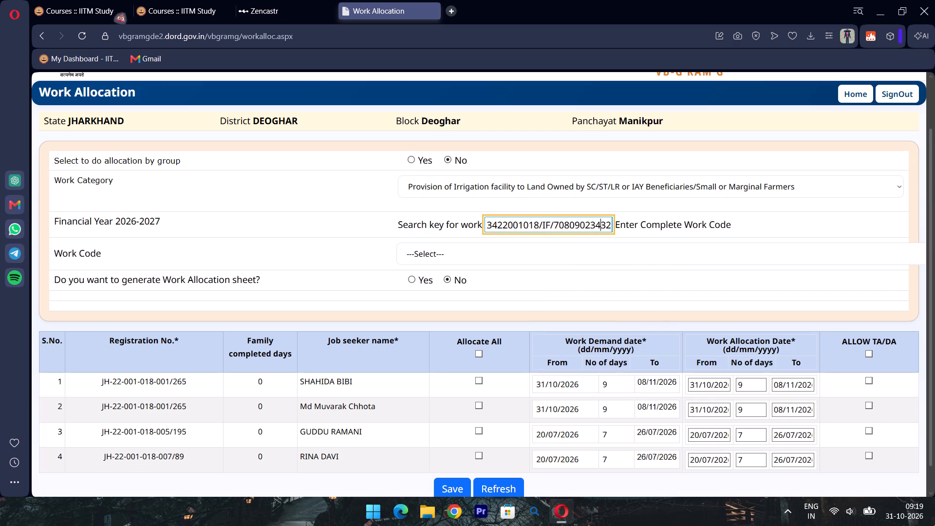
key("BackSpace")
key("BackSpace")
key("BackSpace")
key("BackSpace")
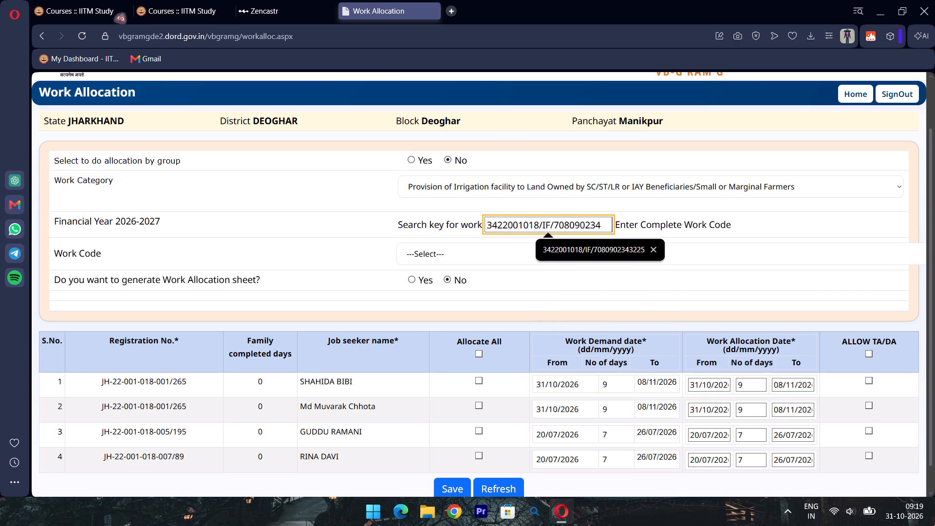
key("BackSpace")
key("BackSpace")
key("BackSpace")
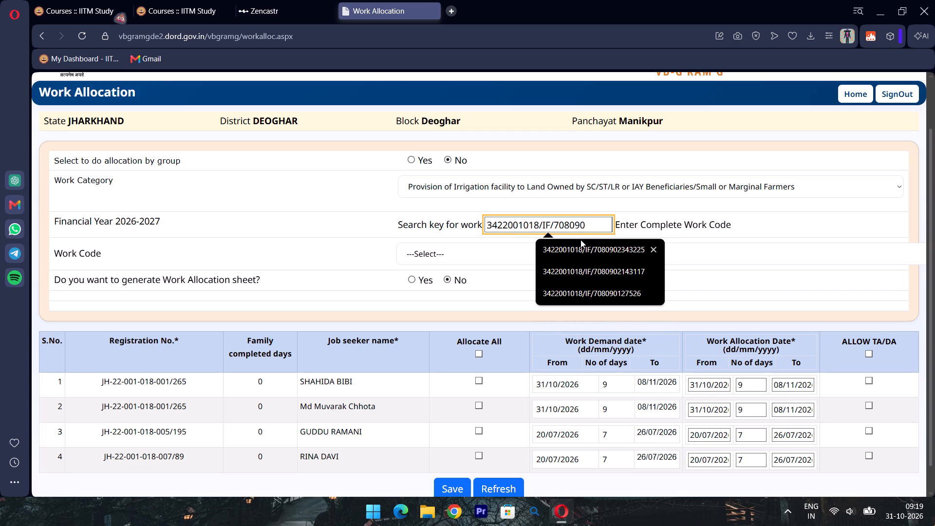